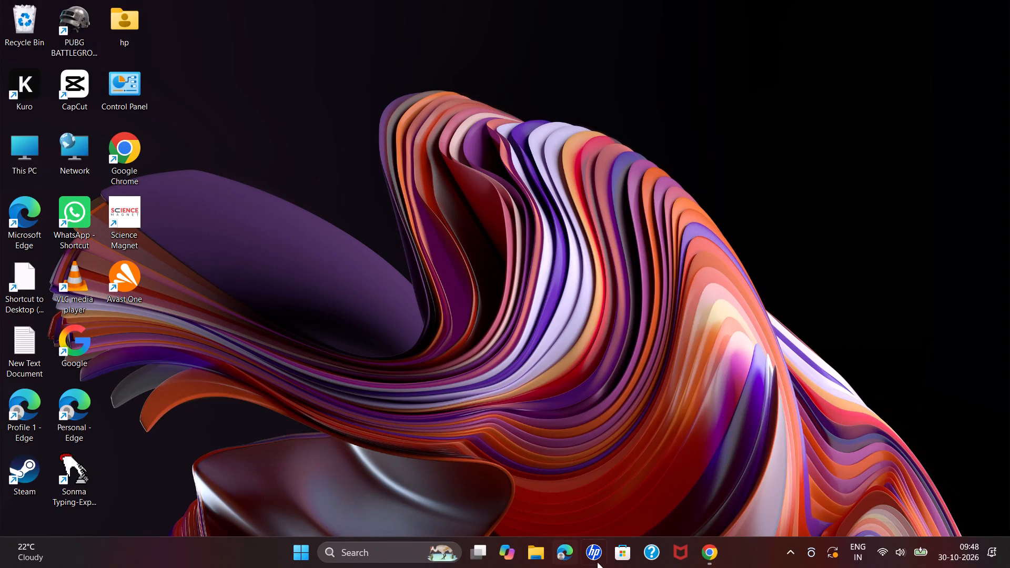
Bring up the computer's pinned and recent apps in preparation for launching an application.
{"action": "left_click", "coordinate": [299, 561]}
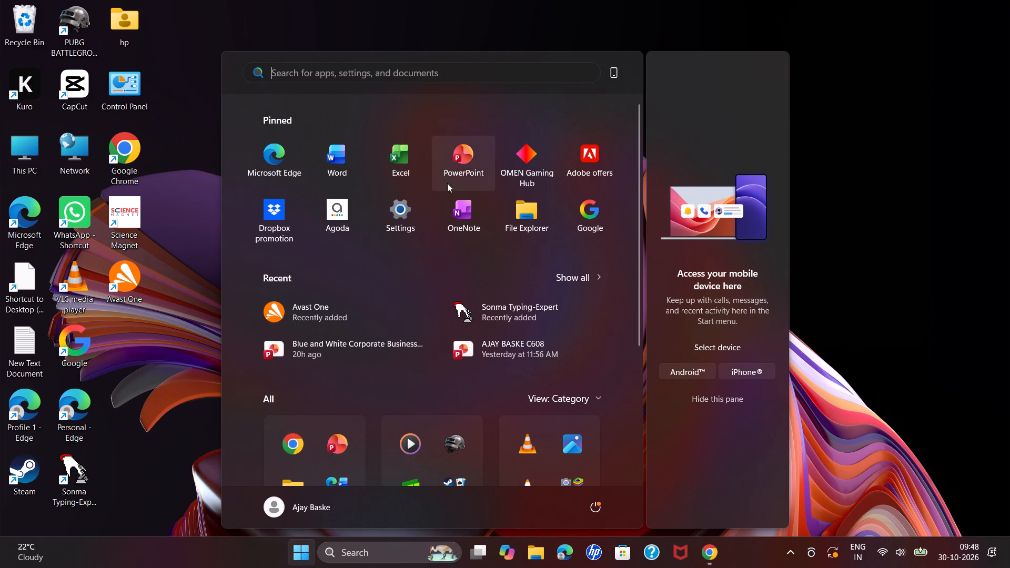
Launch PowerPoint and open the recent "Blue and White Corporate Business Plan" presentation.
{"action": "left_click", "coordinate": [469, 164]}
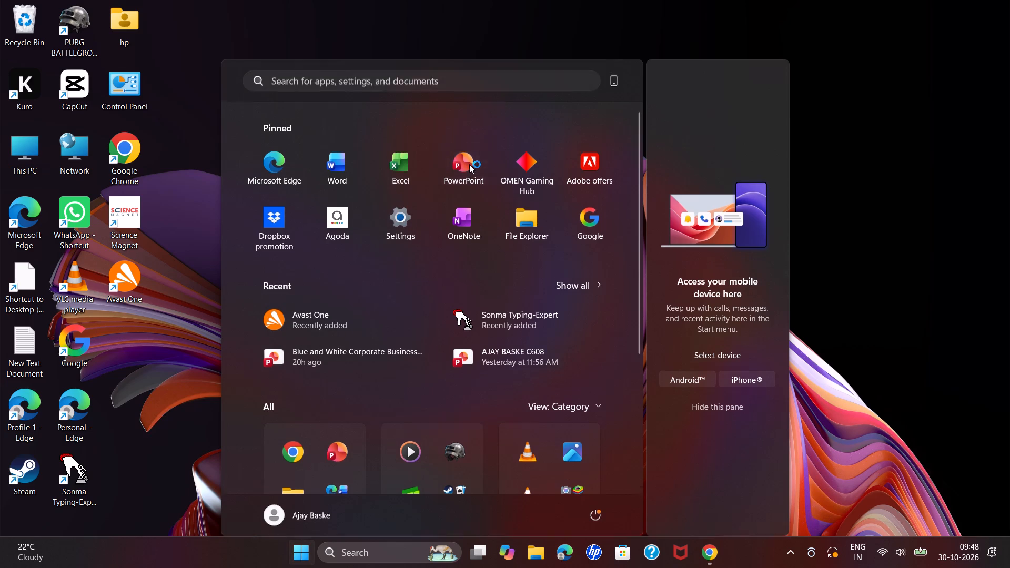
{"action": "left_click", "coordinate": [349, 308]}
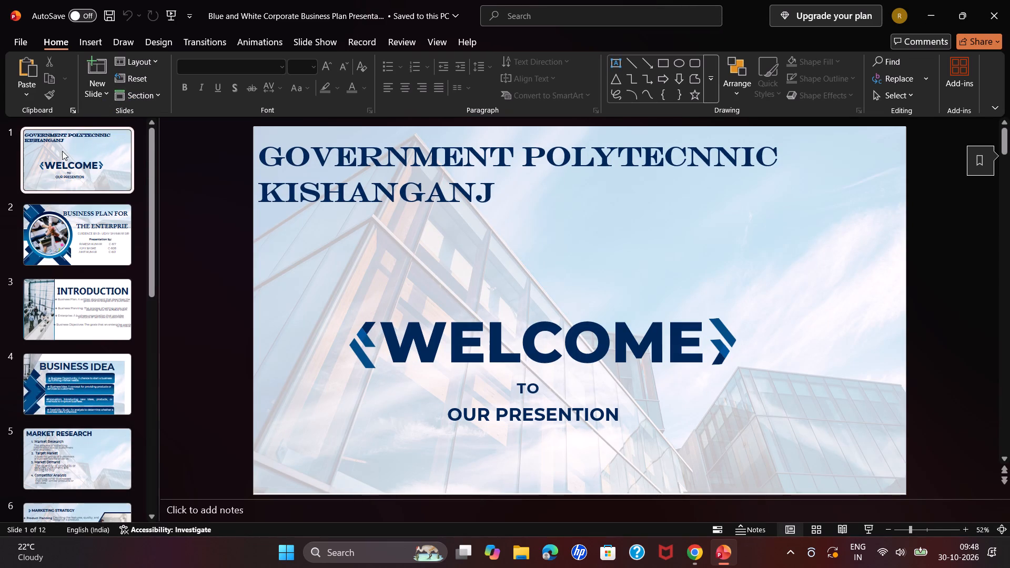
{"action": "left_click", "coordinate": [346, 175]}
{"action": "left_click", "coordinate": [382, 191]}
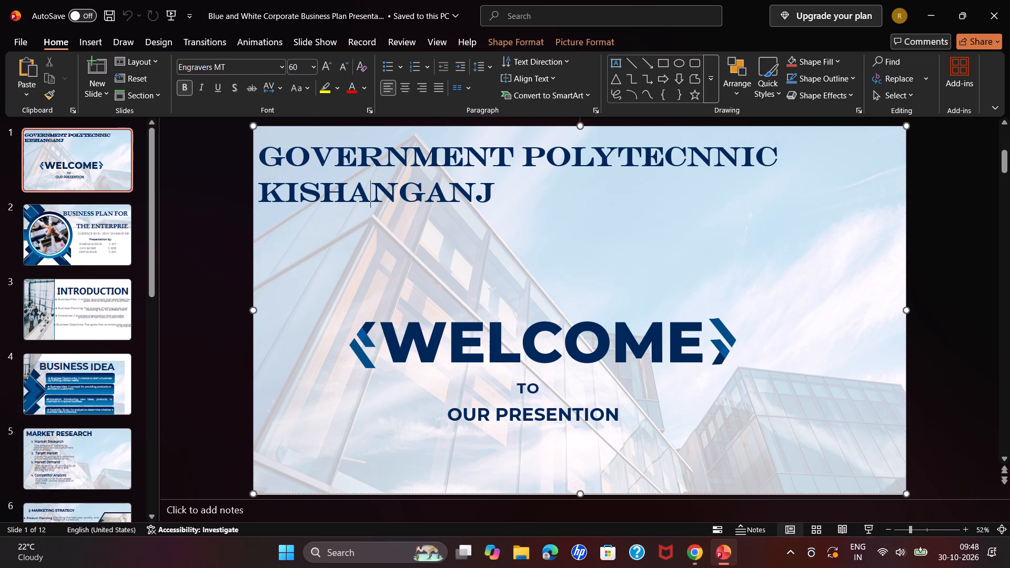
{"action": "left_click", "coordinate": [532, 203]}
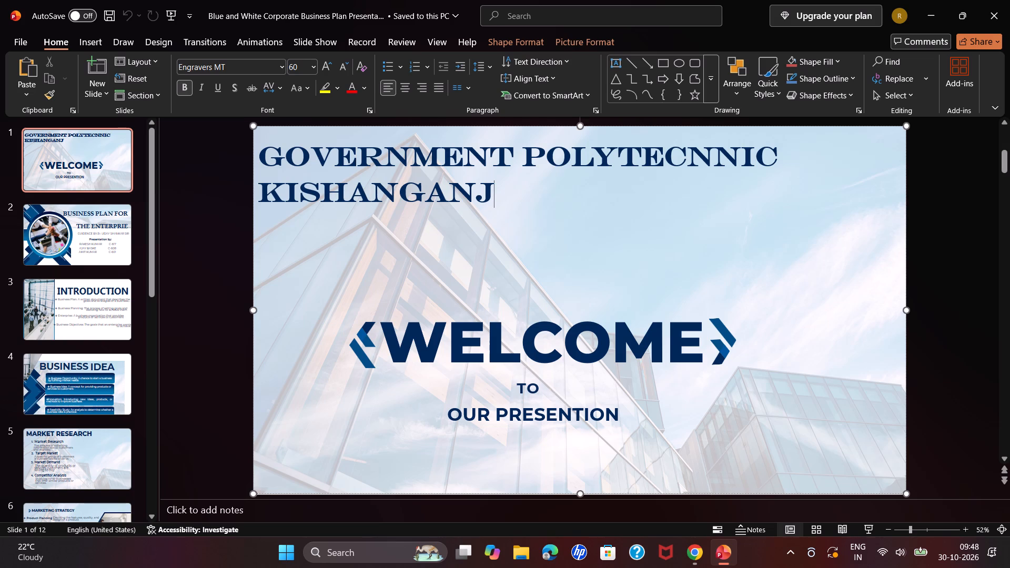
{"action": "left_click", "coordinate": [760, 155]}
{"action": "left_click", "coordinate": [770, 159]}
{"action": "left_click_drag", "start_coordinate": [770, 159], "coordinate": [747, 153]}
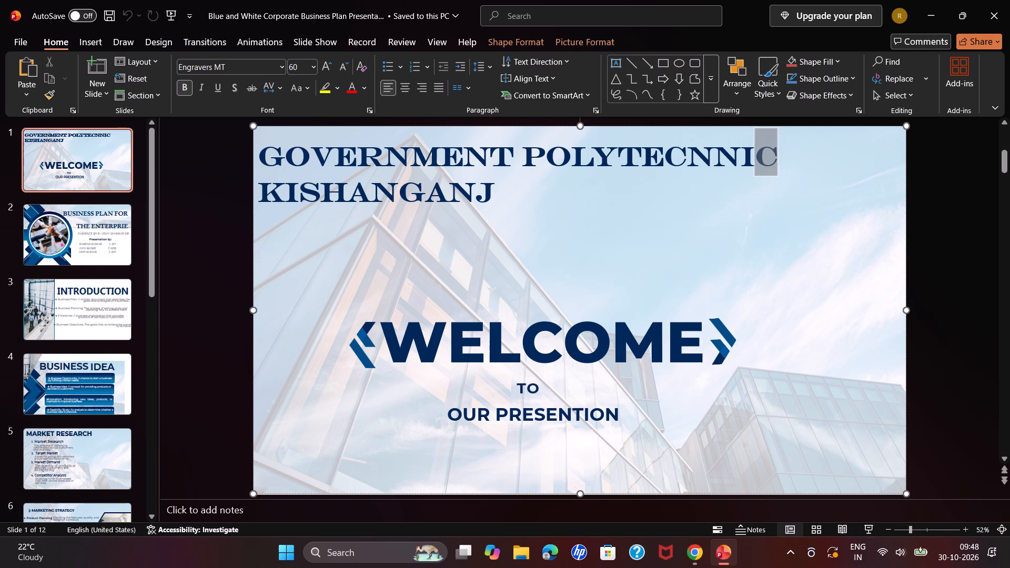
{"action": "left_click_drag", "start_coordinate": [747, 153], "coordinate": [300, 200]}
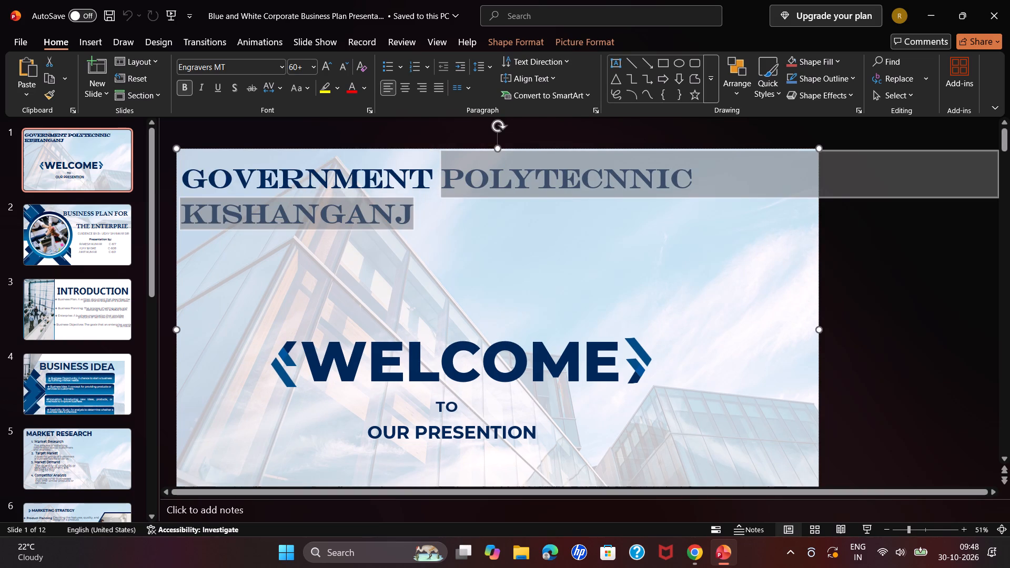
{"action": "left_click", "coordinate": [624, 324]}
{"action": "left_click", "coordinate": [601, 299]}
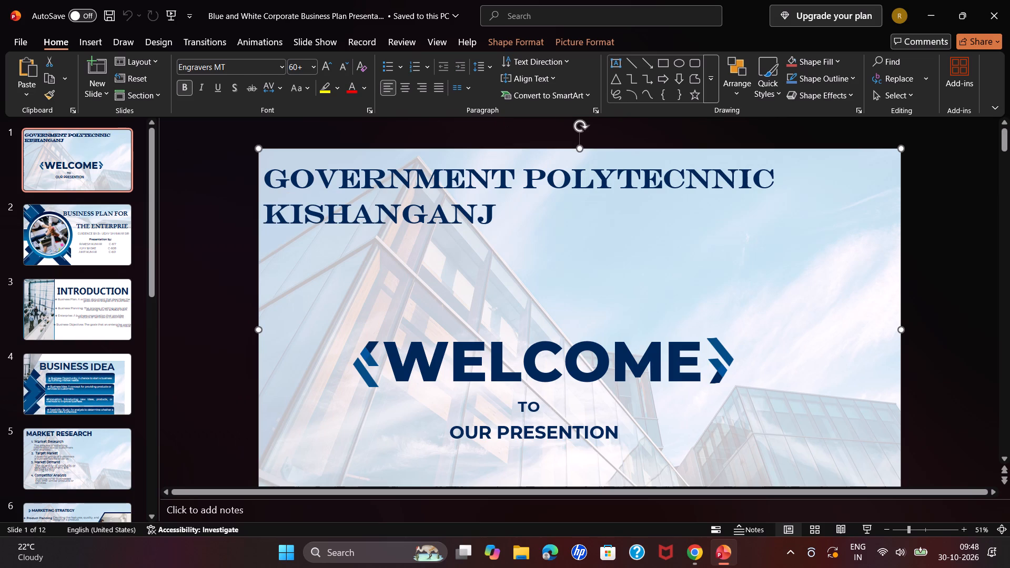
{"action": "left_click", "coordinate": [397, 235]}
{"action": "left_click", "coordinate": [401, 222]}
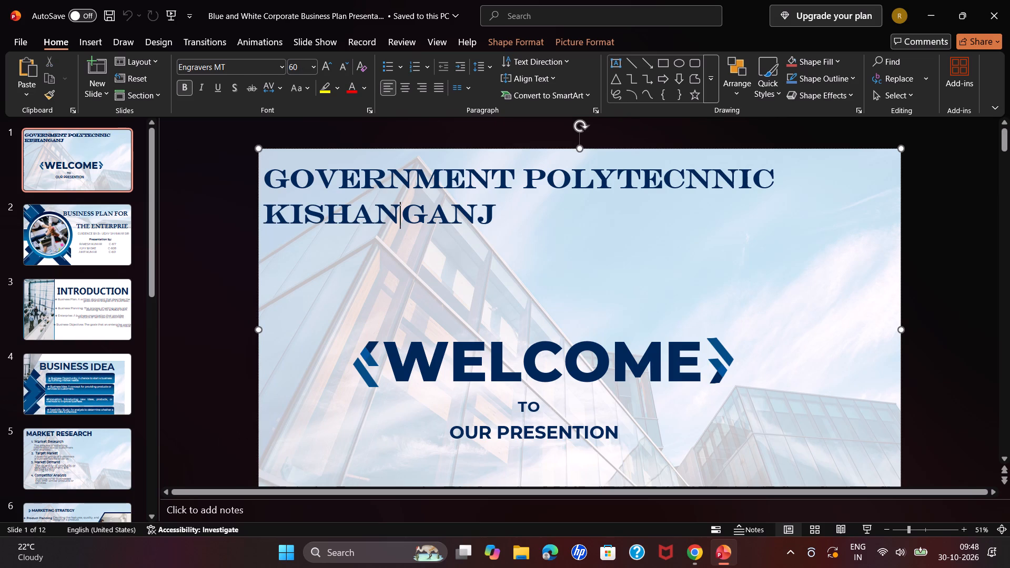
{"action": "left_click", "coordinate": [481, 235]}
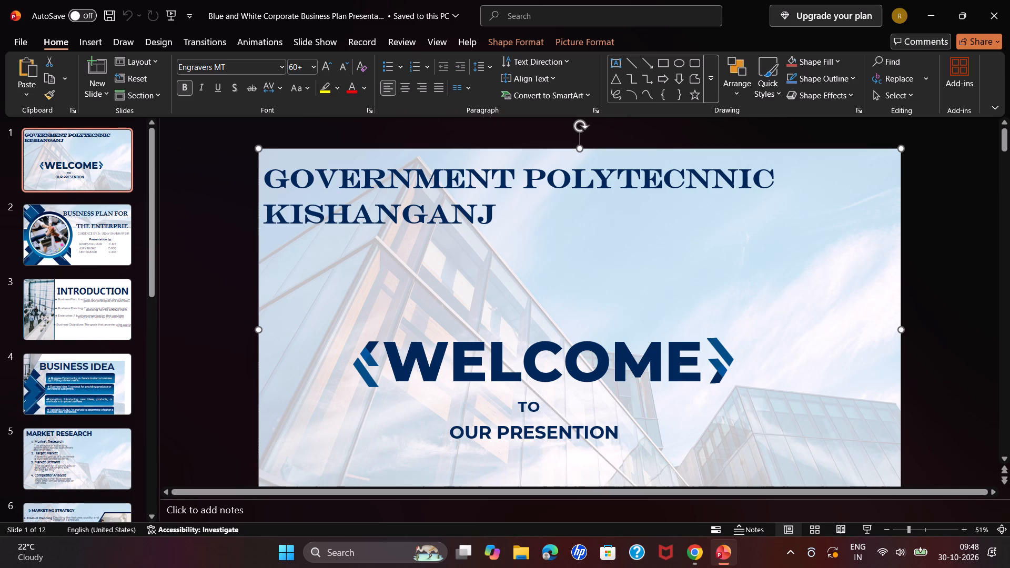
Indent the first line of slide 1's heading by inserting nine spaces before "GOVERNMENT".
{"action": "left_click", "coordinate": [262, 176]}
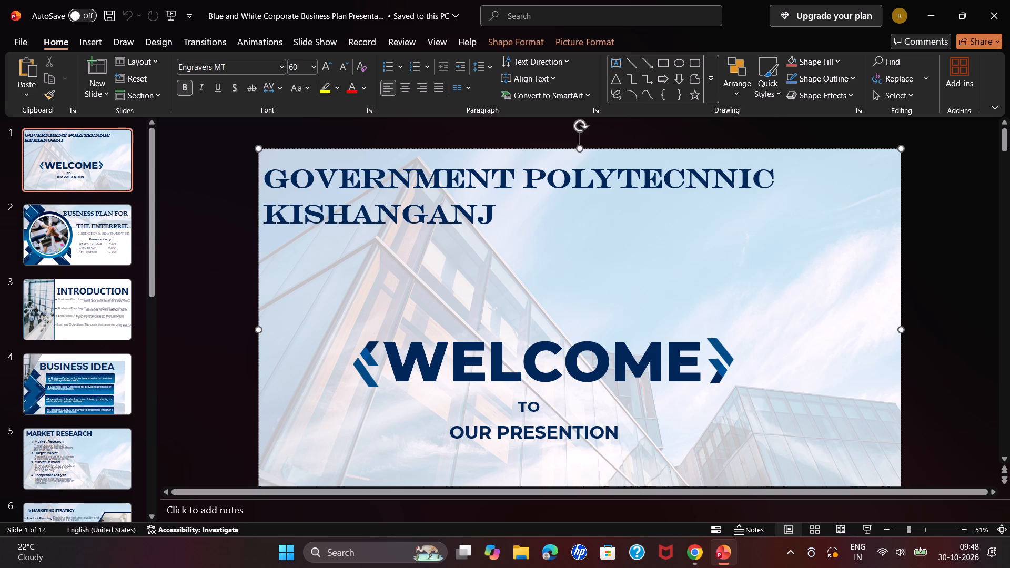
{"action": "key", "text": "space"}
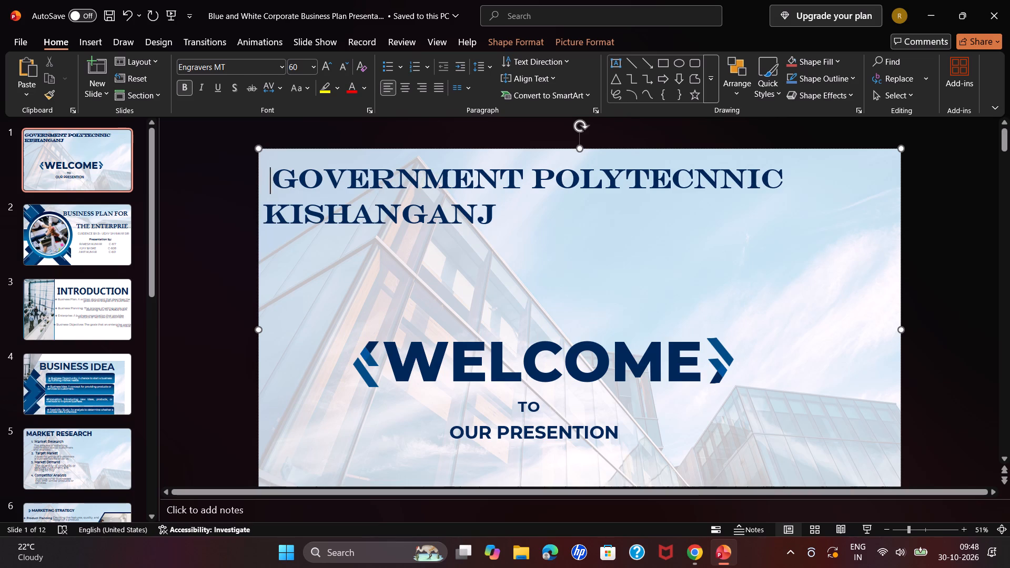
{"action": "key", "text": "space"}
{"action": "key", "text": "space"}
{"action": "key", "text": "space"}
{"action": "key", "text": "space"}
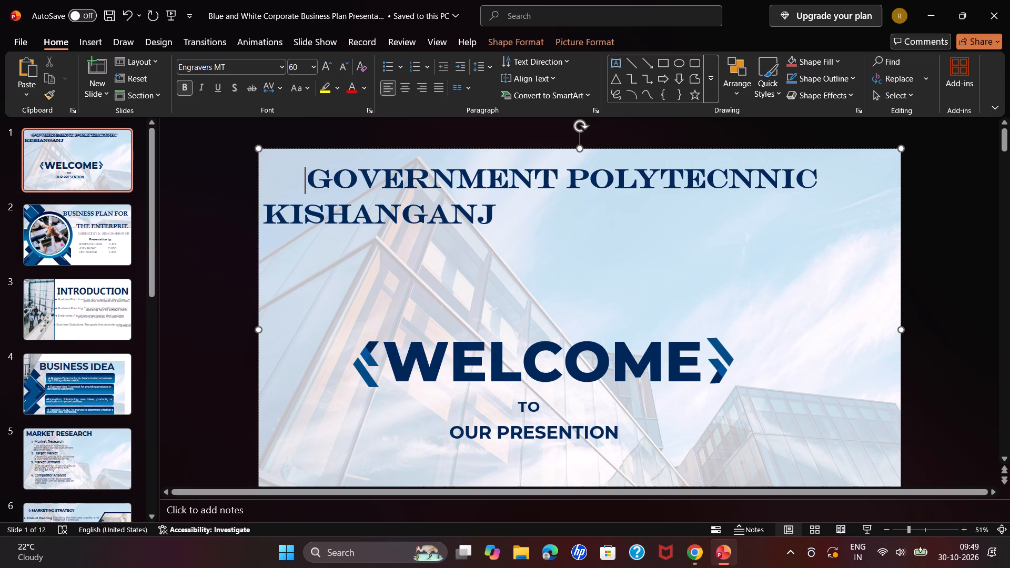
{"action": "key", "text": "space"}
{"action": "key", "text": "space"}
{"action": "key", "text": "space"}
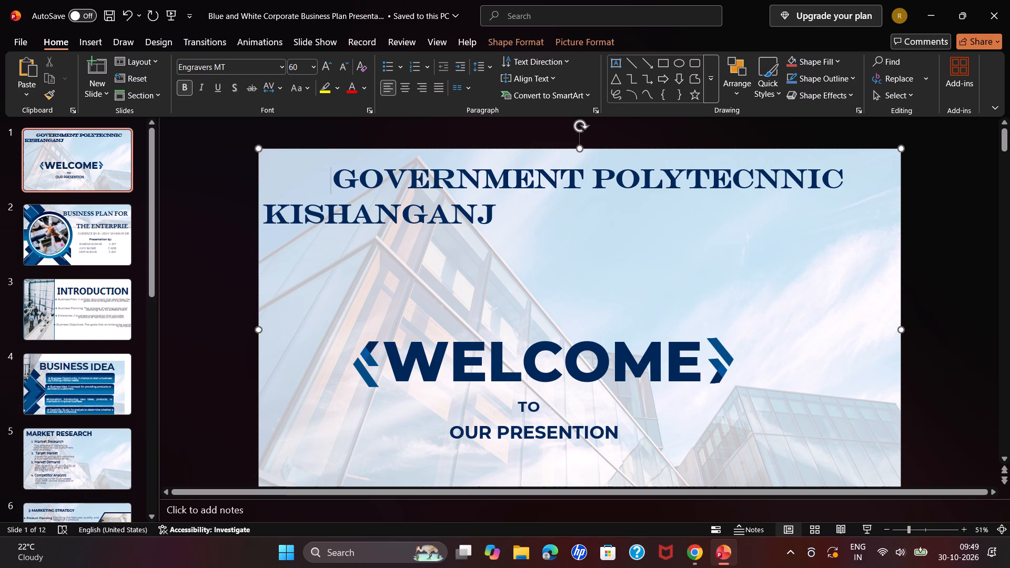
{"action": "key", "text": "space"}
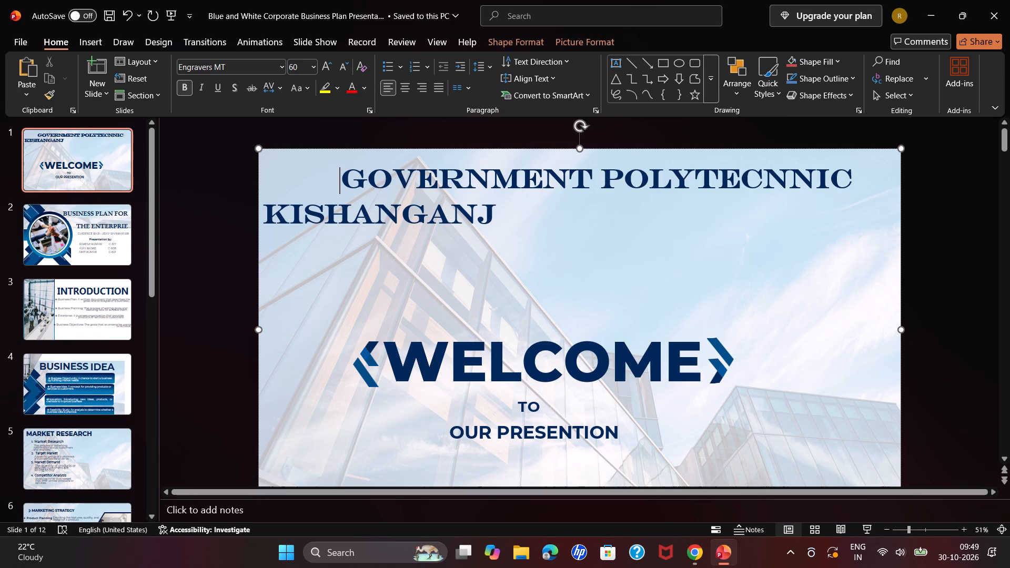
{"action": "key", "text": "BackSpace"}
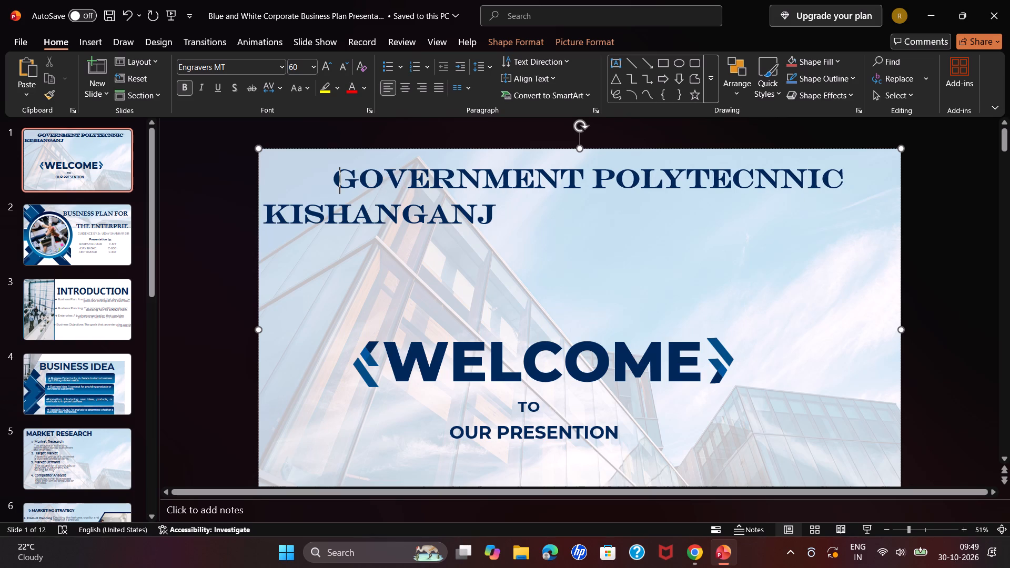
{"action": "key", "text": "space"}
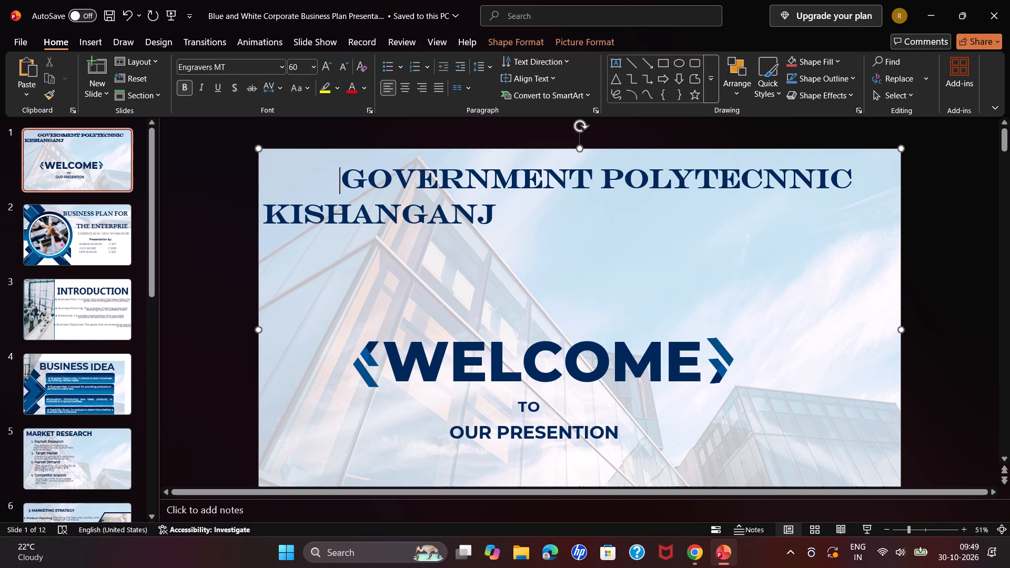
Try to indent the heading's second line by inserting thirteen spaces before "KISHANGANJ".
{"action": "left_click", "coordinate": [264, 215]}
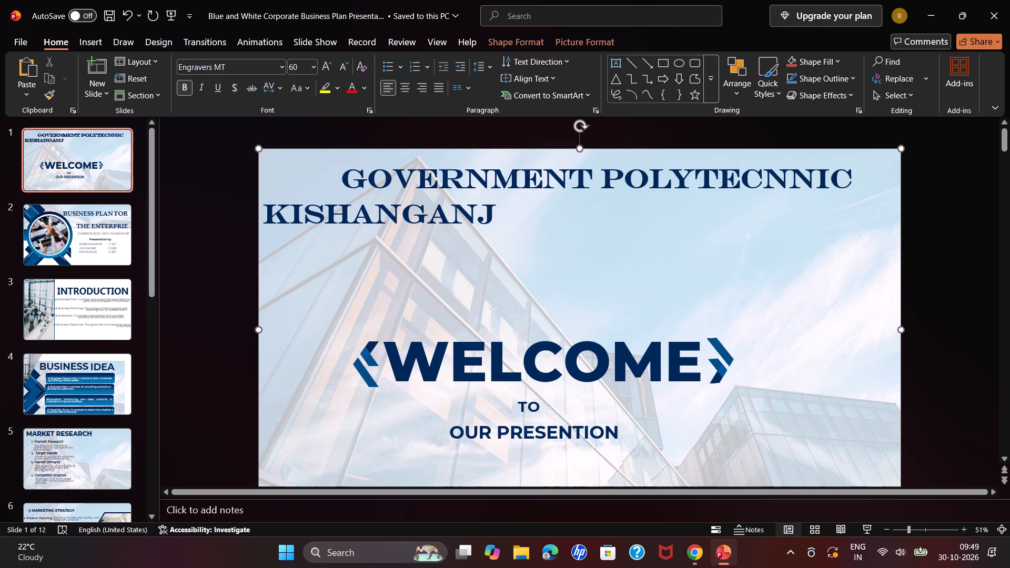
{"action": "key", "text": "space"}
{"action": "key", "text": "space"}
{"action": "key", "text": "space"}
{"action": "key", "text": "space"}
{"action": "key", "text": "space"}
{"action": "key", "text": "space"}
{"action": "key", "text": "space"}
{"action": "key", "text": "space"}
{"action": "key", "text": "space"}
{"action": "key", "text": "space"}
{"action": "key", "text": "space"}
{"action": "key", "text": "space"}
{"action": "key", "text": "space"}
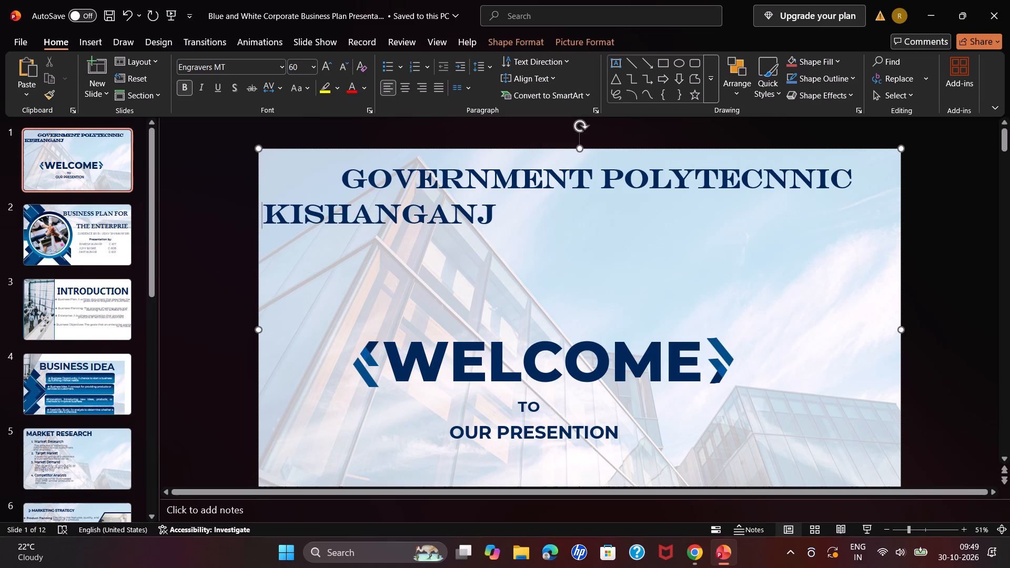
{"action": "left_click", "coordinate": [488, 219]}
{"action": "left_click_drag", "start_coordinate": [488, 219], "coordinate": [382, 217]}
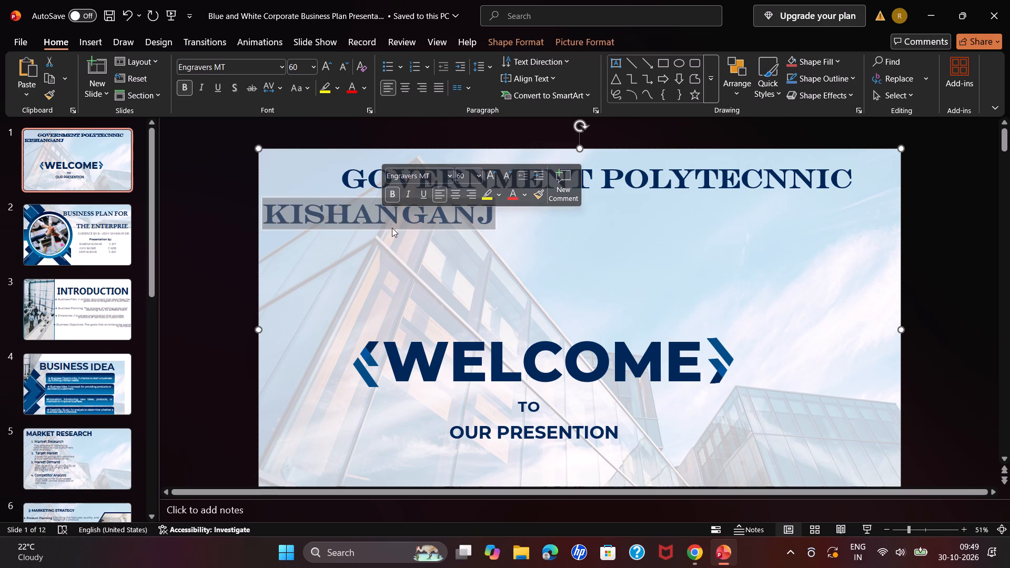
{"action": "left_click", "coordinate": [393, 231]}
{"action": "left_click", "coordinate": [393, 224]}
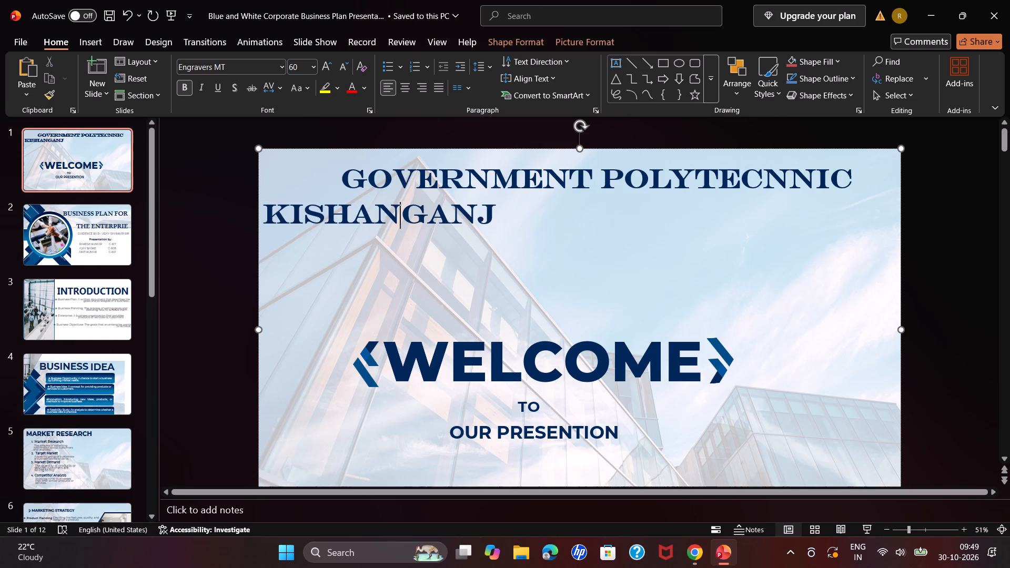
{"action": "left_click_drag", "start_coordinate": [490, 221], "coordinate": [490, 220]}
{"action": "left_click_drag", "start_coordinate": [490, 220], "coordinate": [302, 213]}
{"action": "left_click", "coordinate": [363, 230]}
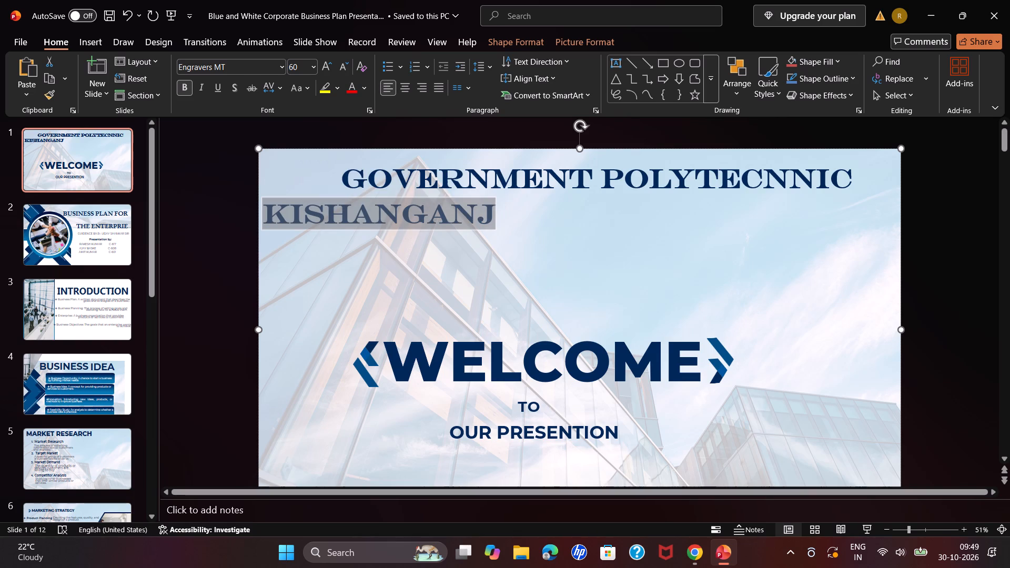
Move the heading's picture-filled text box slightly left and upward on slide 1.
{"action": "left_click_drag", "start_coordinate": [435, 234], "coordinate": [464, 230]}
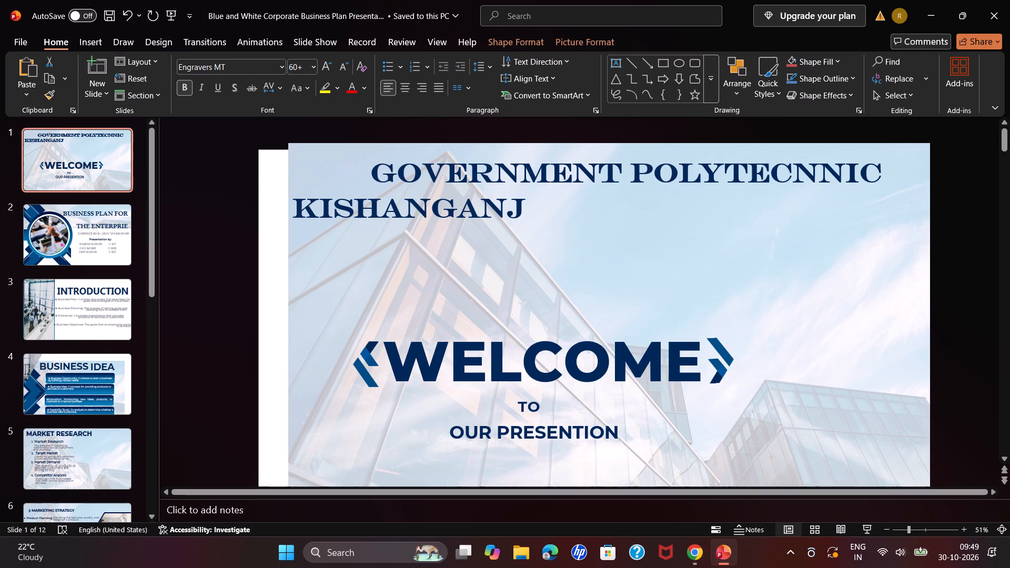
{"action": "left_click_drag", "start_coordinate": [464, 230], "coordinate": [430, 231]}
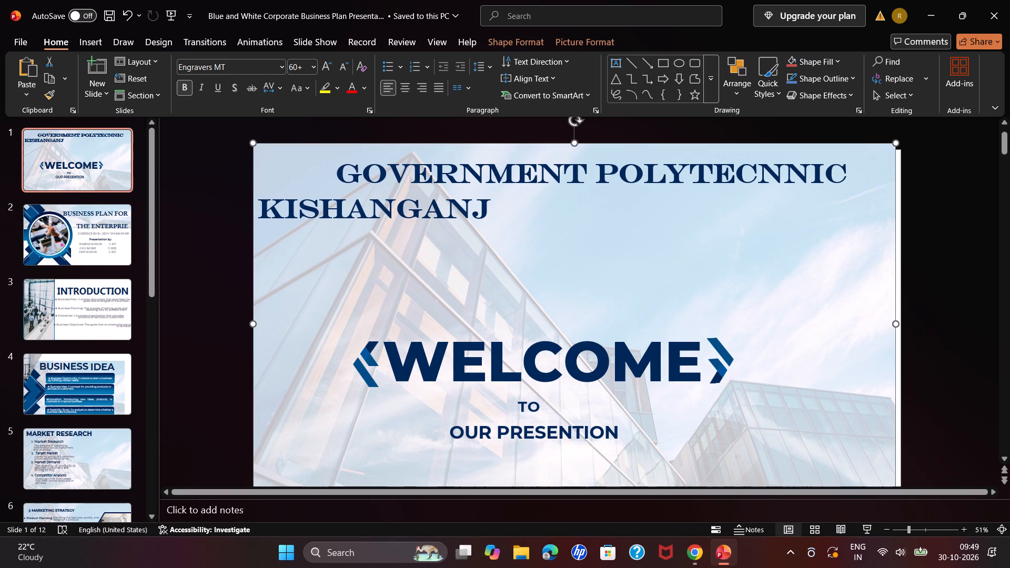
Try again to indent the heading's second line by adding two spaces before "KISHANGANJ".
{"action": "left_click", "coordinate": [433, 215]}
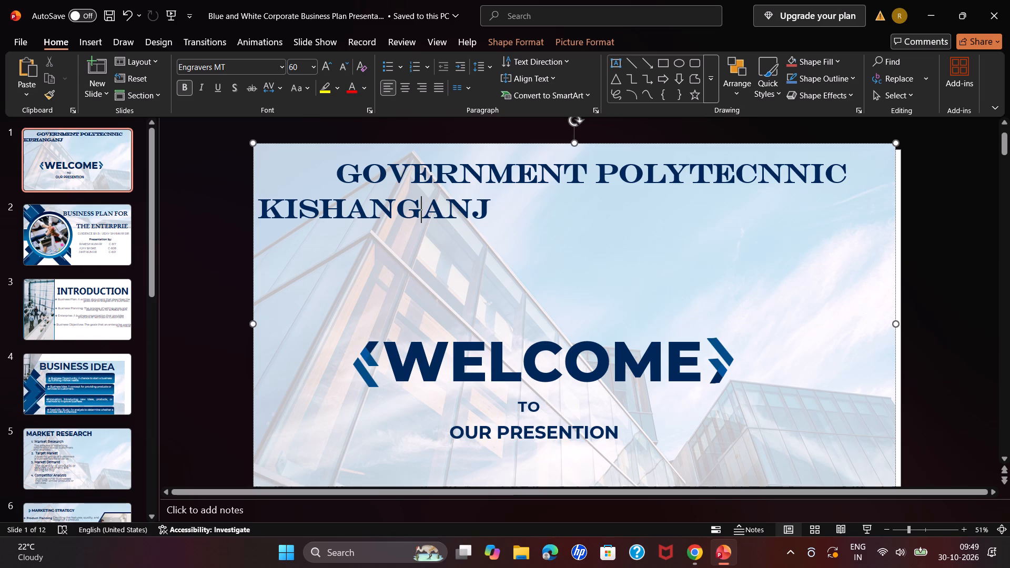
{"action": "left_click", "coordinate": [258, 209]}
{"action": "key", "text": "space"}
{"action": "key", "text": "space"}
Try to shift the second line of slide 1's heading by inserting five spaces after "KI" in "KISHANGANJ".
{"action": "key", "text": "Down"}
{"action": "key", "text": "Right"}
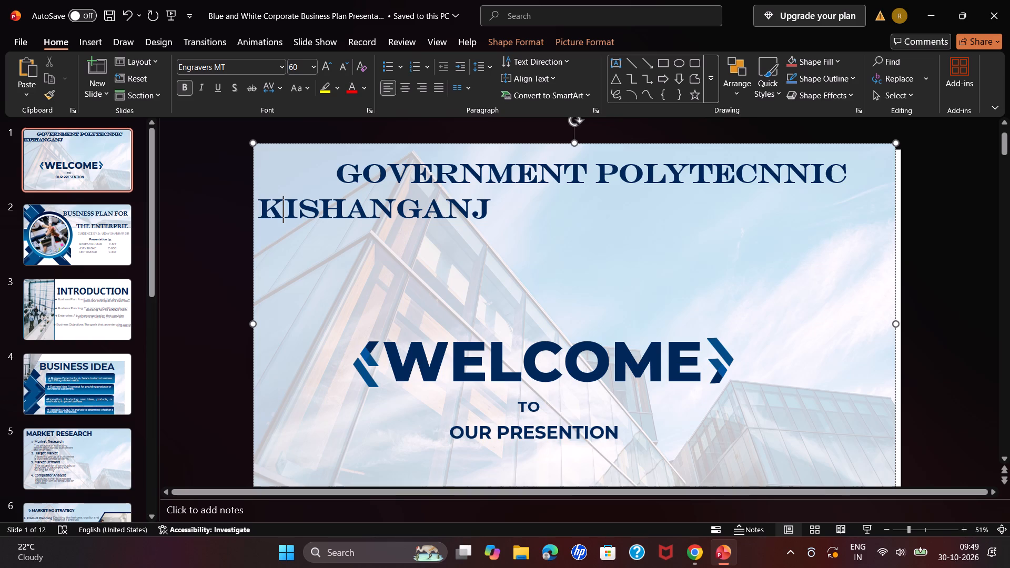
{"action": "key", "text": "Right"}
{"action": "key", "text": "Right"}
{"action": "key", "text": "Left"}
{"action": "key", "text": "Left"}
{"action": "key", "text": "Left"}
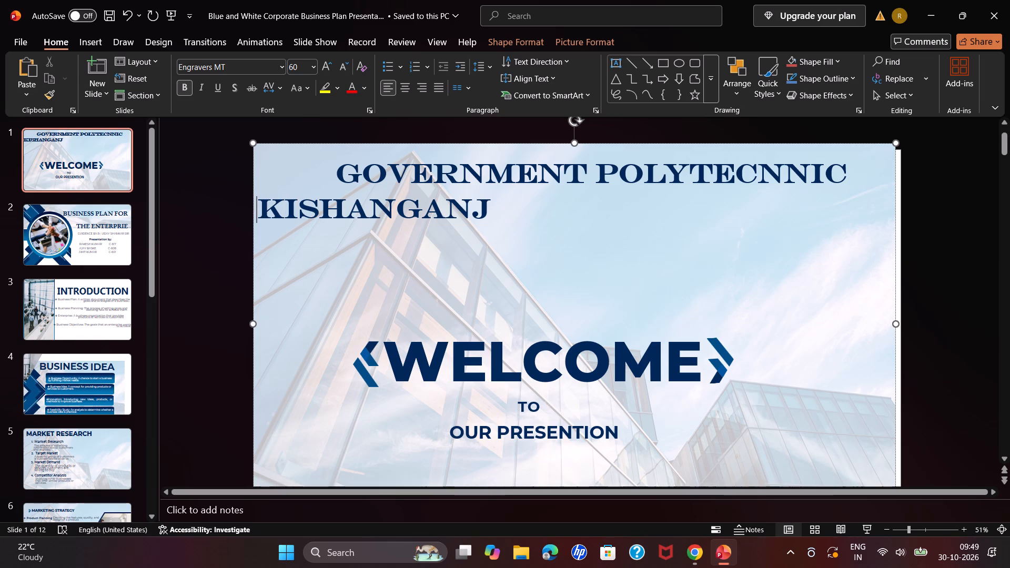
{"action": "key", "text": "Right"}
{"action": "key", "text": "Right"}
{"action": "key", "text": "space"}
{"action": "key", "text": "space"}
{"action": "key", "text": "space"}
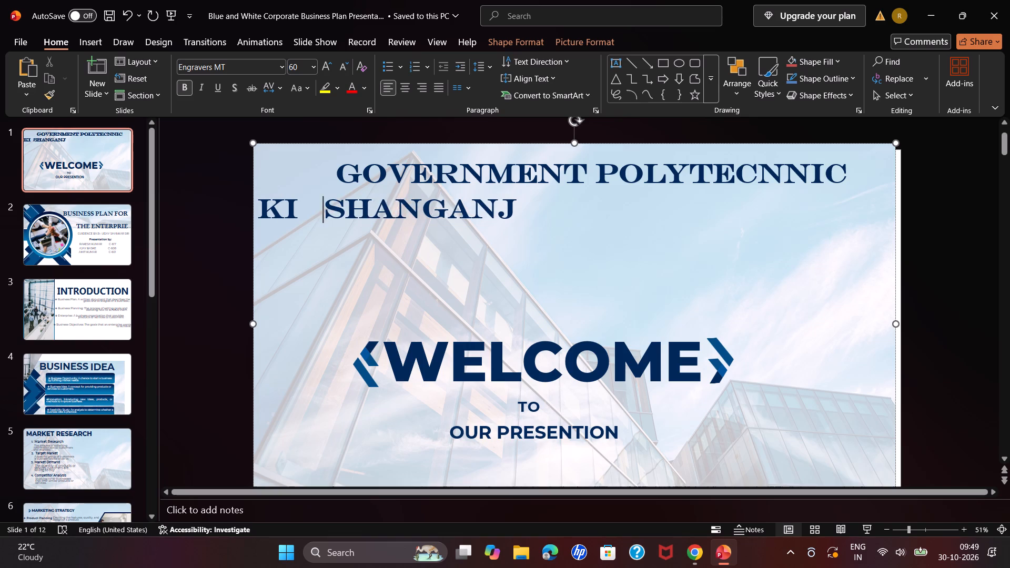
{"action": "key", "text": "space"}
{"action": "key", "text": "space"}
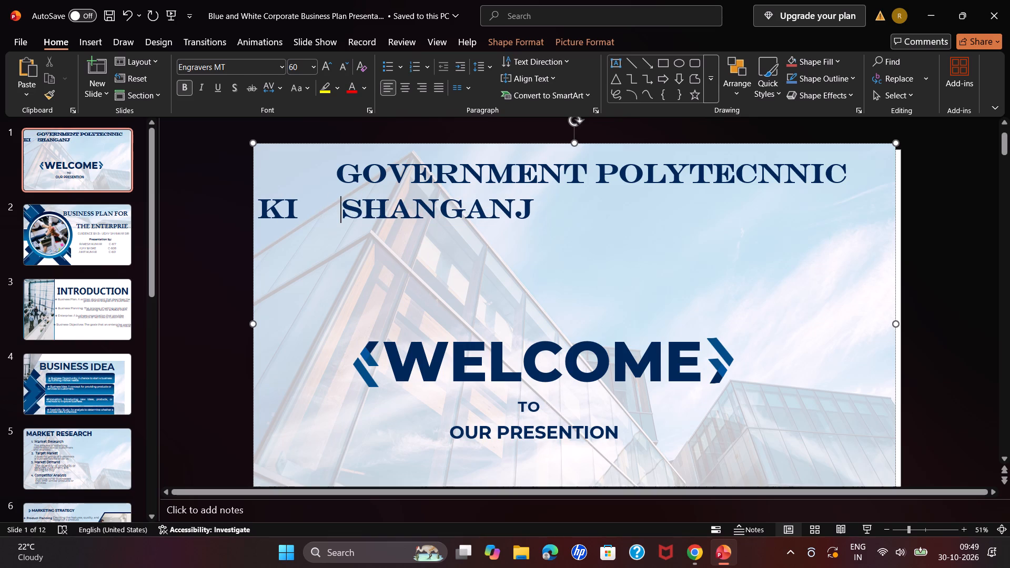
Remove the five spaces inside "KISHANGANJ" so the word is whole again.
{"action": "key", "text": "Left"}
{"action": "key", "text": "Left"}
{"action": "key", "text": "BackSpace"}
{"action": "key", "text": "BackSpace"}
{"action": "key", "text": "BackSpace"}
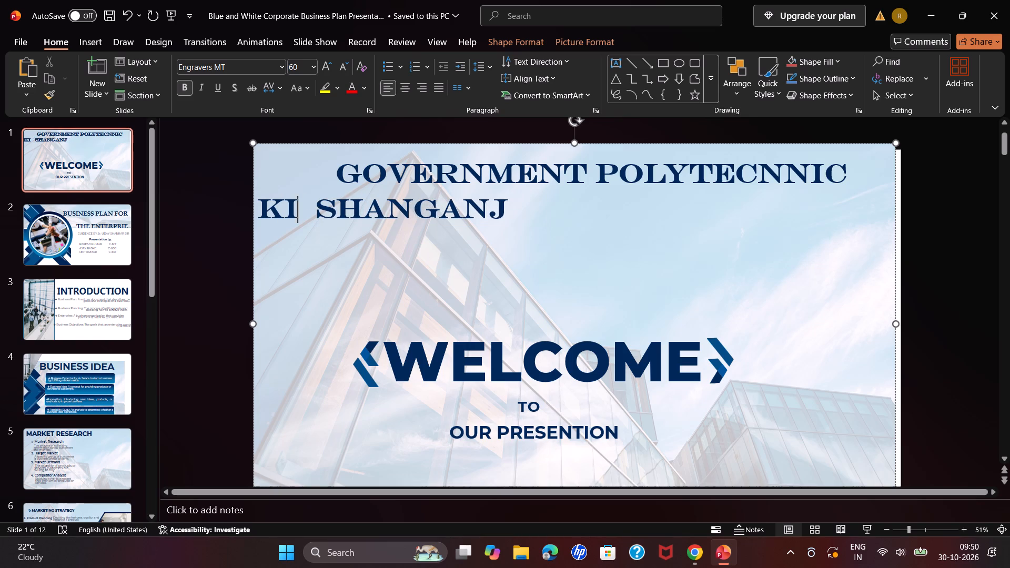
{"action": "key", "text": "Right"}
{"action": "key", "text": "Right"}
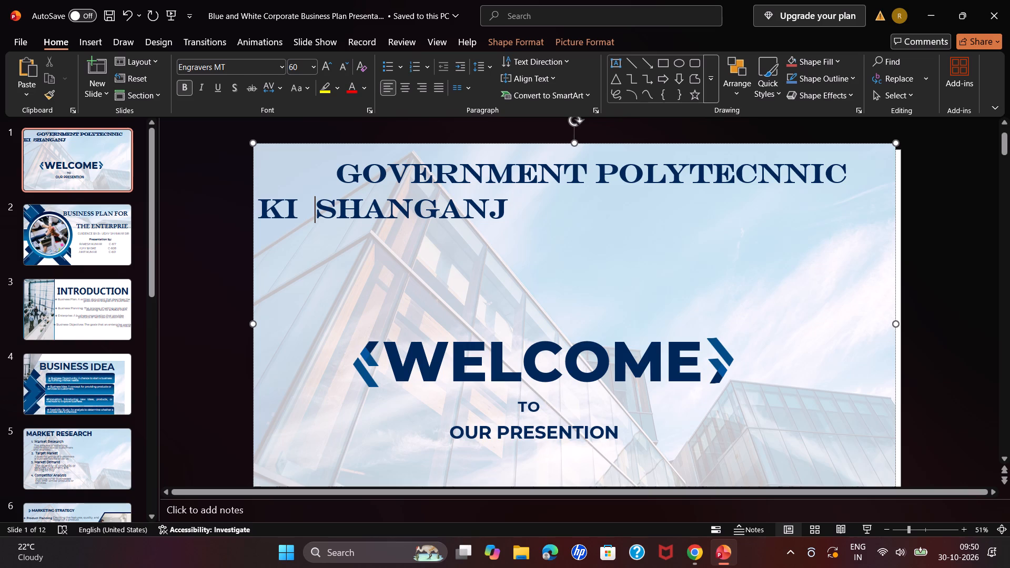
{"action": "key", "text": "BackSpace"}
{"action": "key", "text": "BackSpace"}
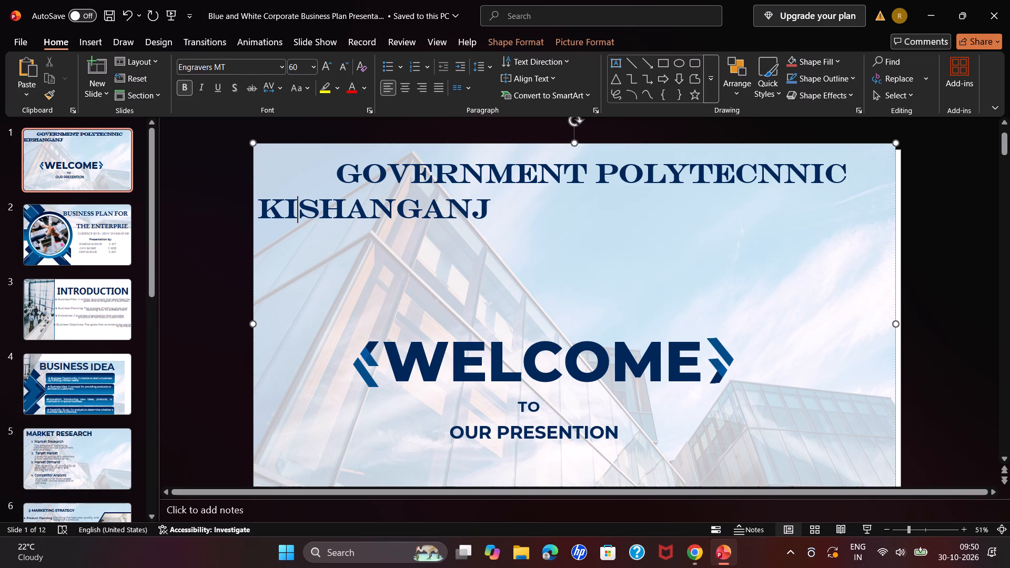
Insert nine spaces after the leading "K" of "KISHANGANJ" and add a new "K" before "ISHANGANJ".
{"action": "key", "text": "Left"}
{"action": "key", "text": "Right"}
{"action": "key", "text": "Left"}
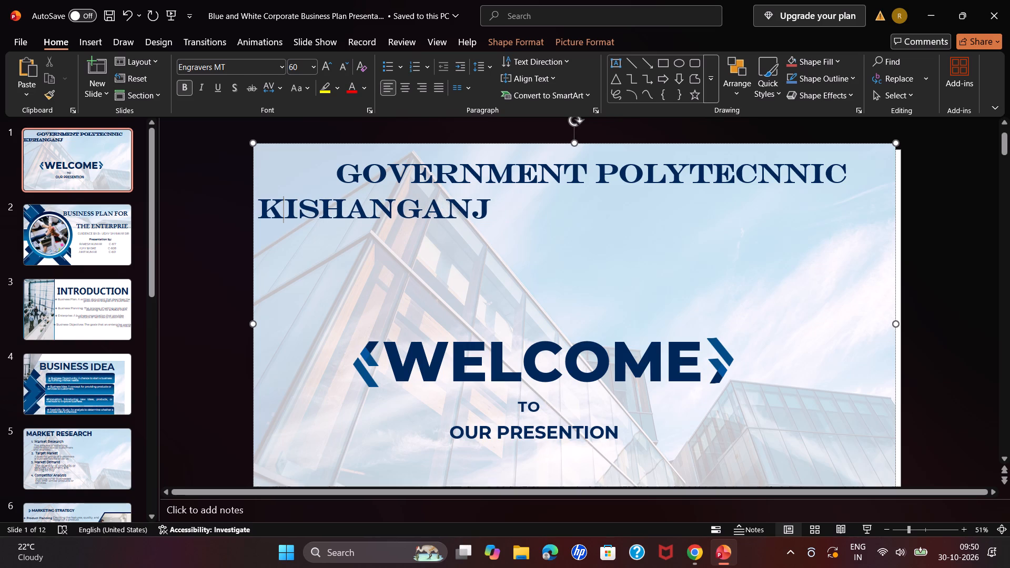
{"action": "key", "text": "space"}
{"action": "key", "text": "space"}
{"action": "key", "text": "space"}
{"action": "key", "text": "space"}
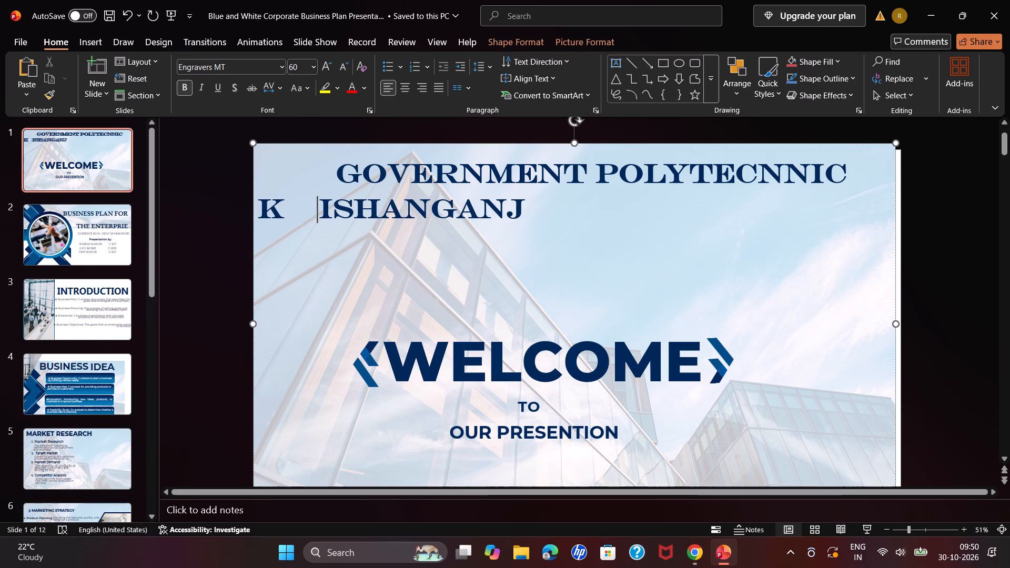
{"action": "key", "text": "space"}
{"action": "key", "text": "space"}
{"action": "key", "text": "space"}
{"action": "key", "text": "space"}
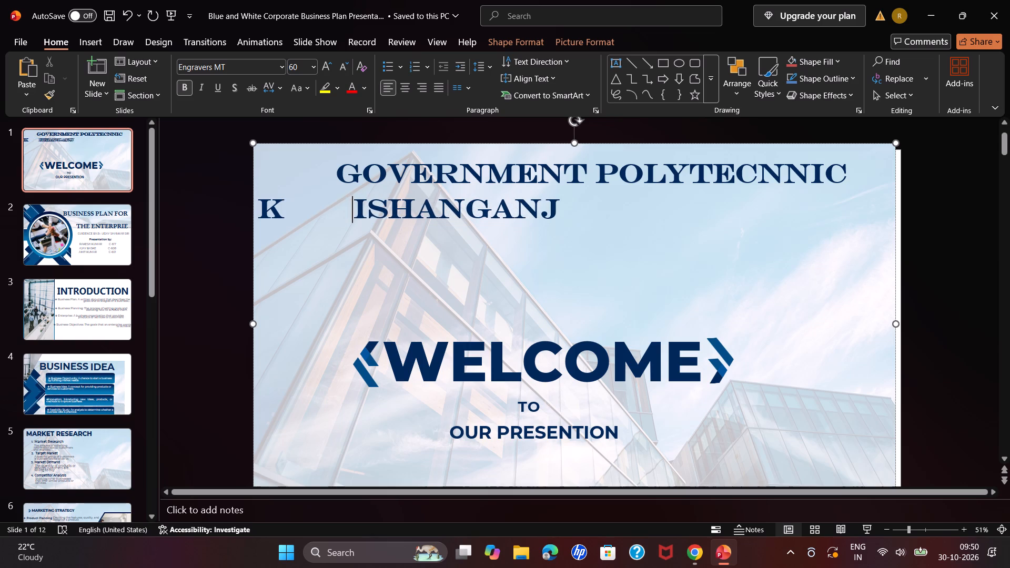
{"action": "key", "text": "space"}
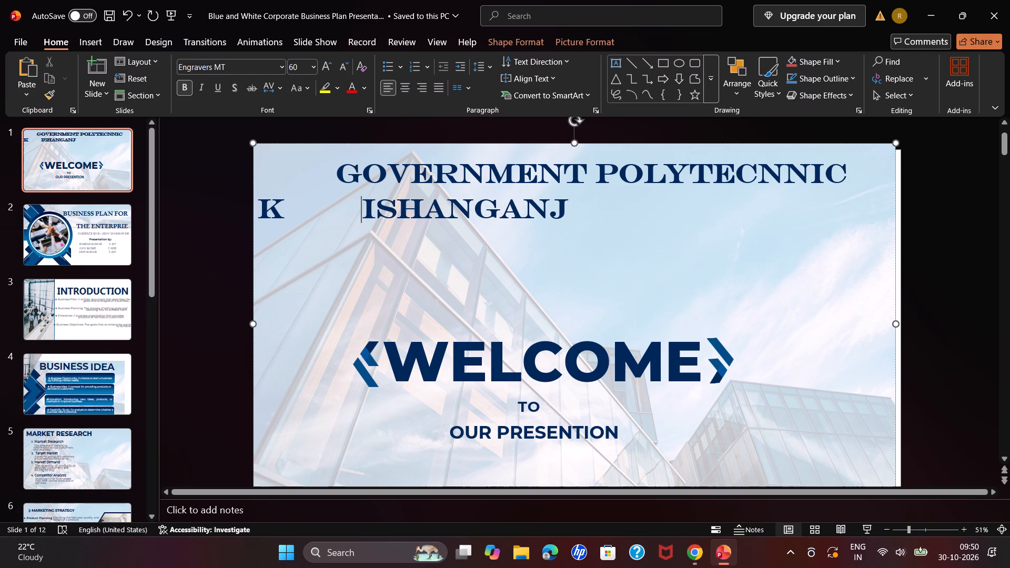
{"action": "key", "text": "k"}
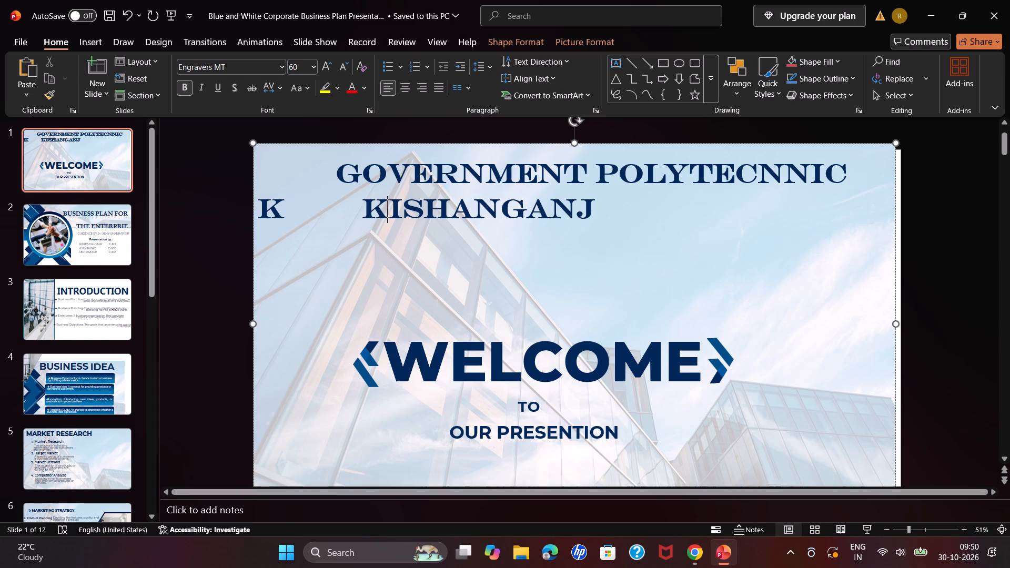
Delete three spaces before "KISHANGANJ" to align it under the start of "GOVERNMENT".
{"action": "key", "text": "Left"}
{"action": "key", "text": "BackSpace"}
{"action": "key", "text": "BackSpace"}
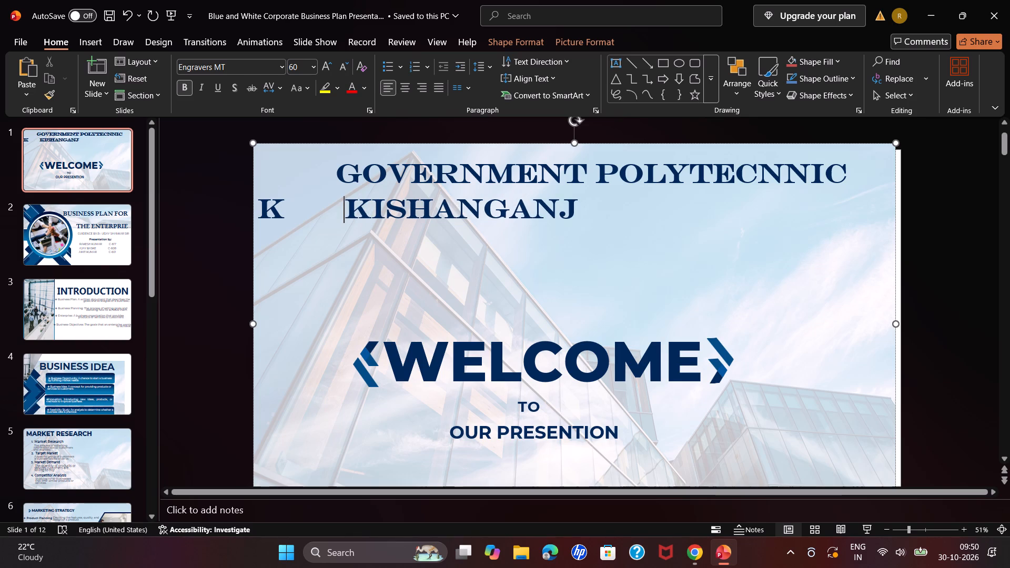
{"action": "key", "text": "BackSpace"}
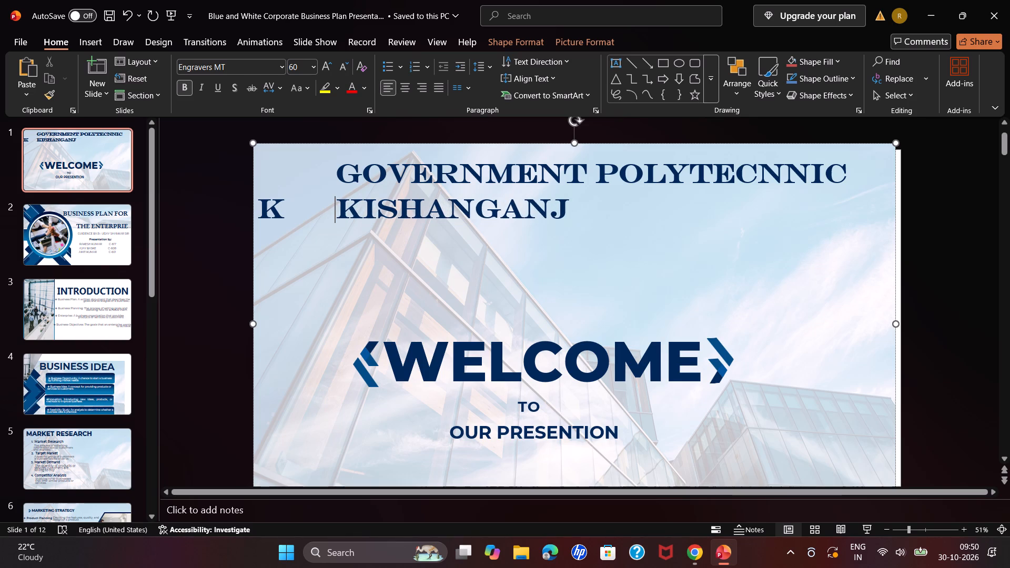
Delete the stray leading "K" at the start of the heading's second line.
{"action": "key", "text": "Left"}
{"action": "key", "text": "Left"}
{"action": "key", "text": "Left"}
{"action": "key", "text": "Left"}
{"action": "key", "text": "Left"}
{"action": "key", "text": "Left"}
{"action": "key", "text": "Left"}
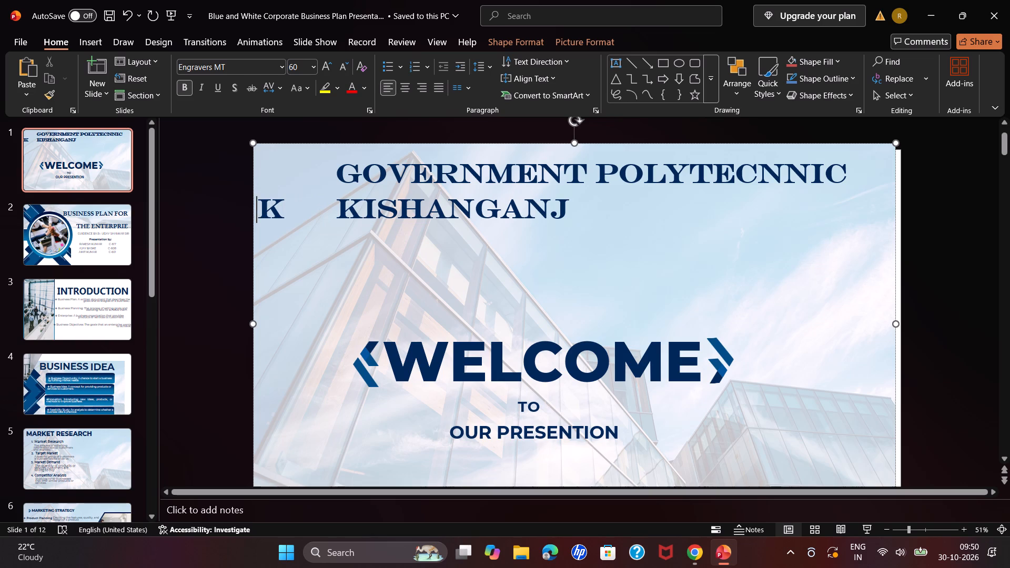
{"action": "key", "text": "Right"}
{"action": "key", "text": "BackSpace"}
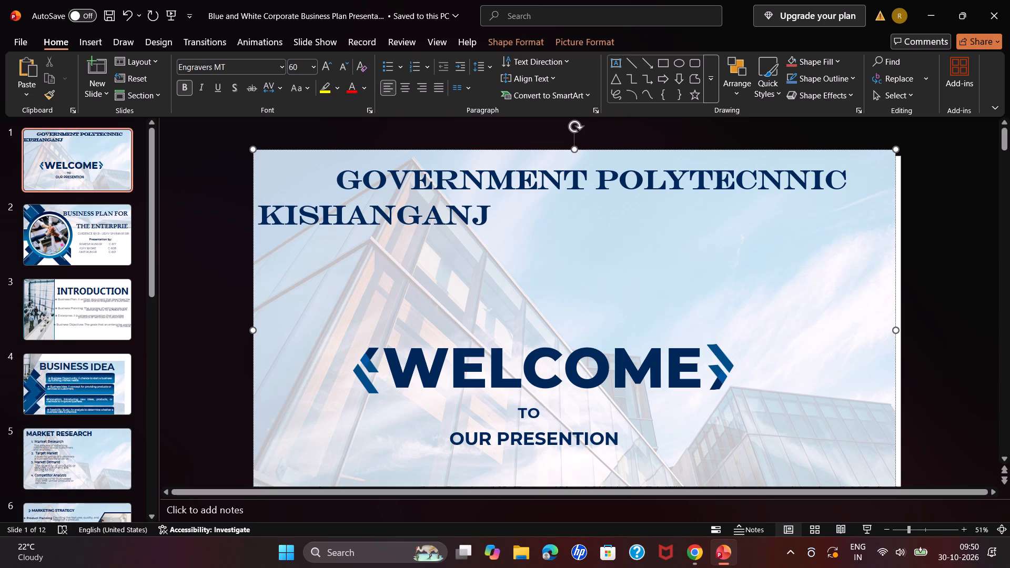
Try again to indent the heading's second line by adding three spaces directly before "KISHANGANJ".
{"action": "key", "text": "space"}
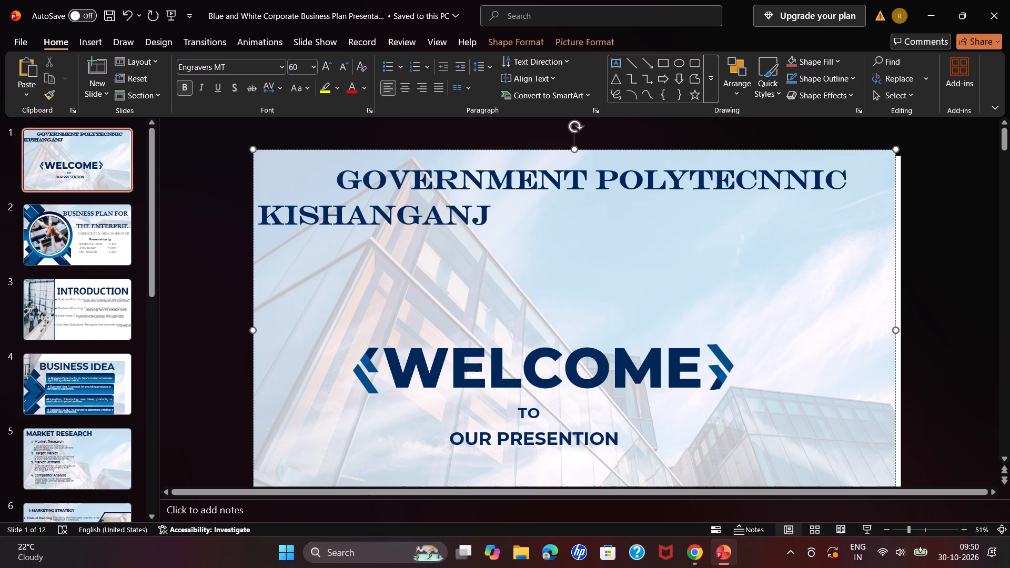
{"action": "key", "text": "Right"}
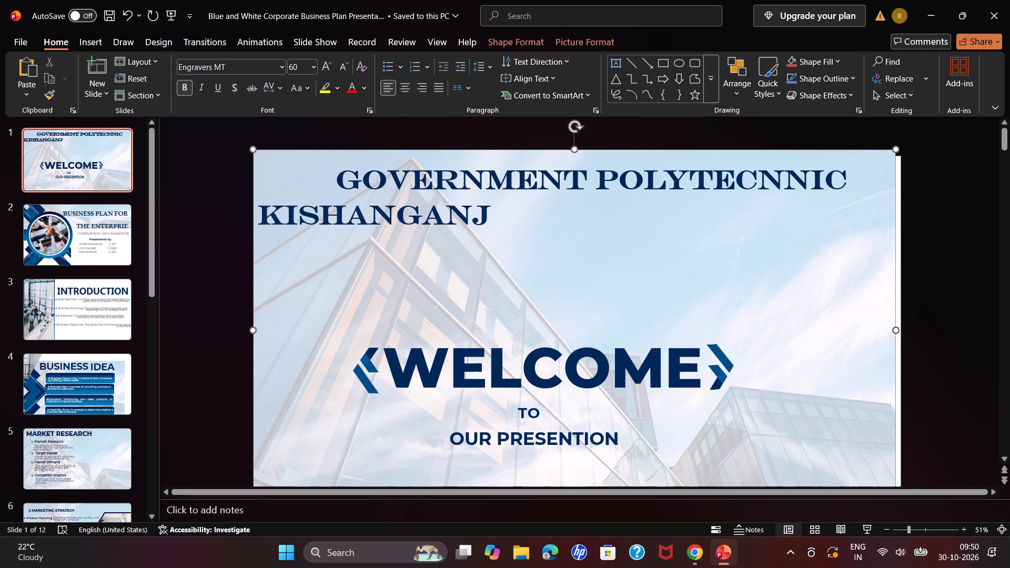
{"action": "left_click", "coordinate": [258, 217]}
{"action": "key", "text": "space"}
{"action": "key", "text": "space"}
Insert ten spaces between the leading "K" and "ISHANGANJ" in the heading's second line and put a new "K" before "ISHANGANJ".
{"action": "key", "text": "Right"}
{"action": "key", "text": "space"}
{"action": "key", "text": "space"}
{"action": "key", "text": "space"}
{"action": "key", "text": "space"}
{"action": "key", "text": "space"}
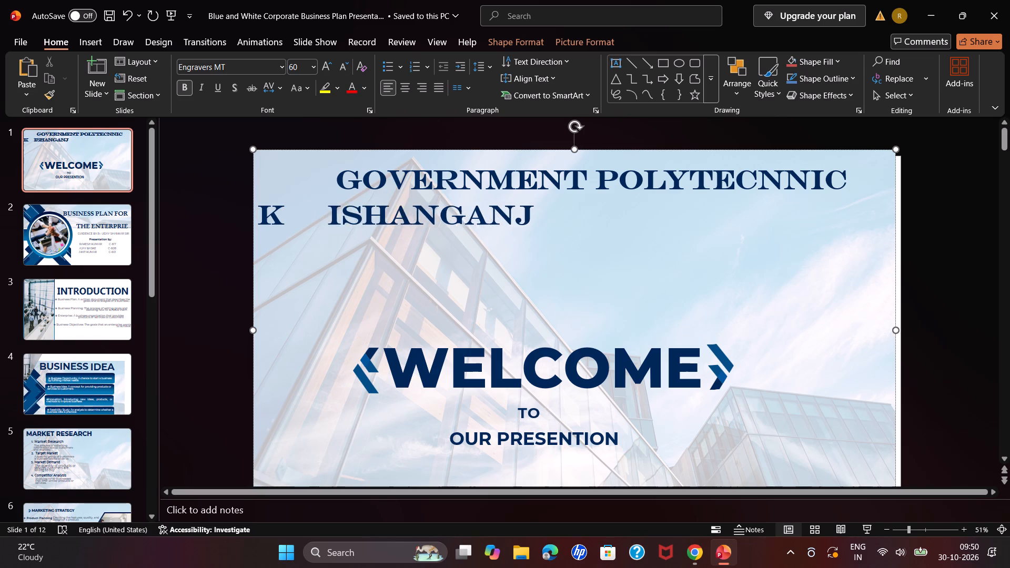
{"action": "key", "text": "space"}
{"action": "key", "text": "space"}
{"action": "key", "text": "space"}
{"action": "key", "text": "space"}
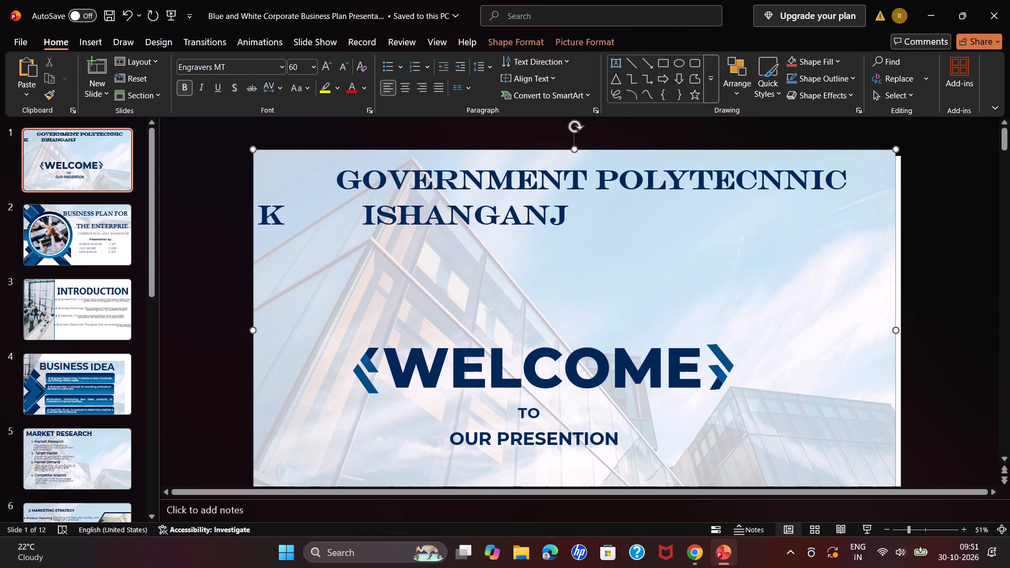
{"action": "key", "text": "k"}
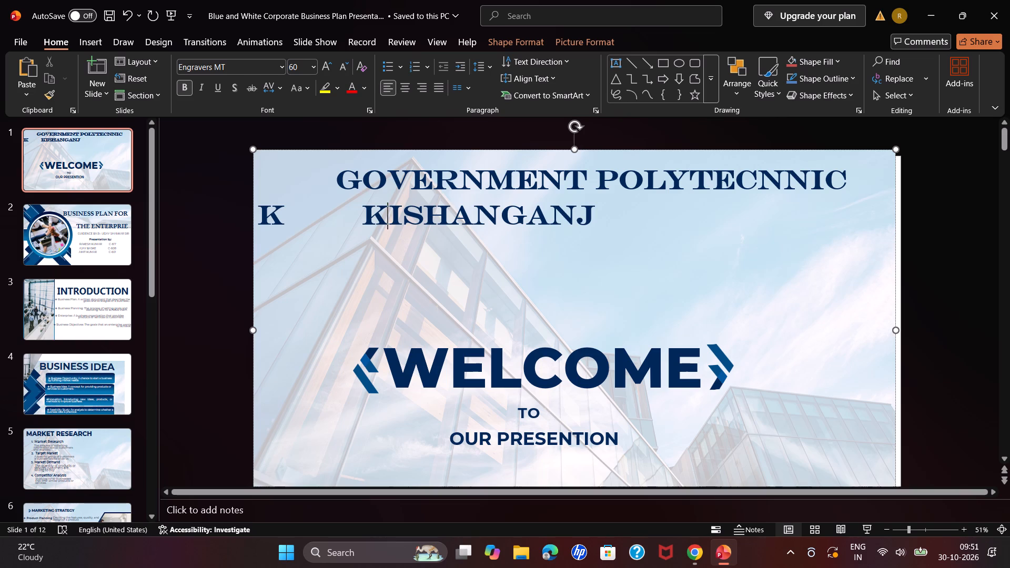
{"action": "key", "text": "Left"}
{"action": "key", "text": "Right"}
{"action": "key", "text": "Left"}
{"action": "key", "text": "space"}
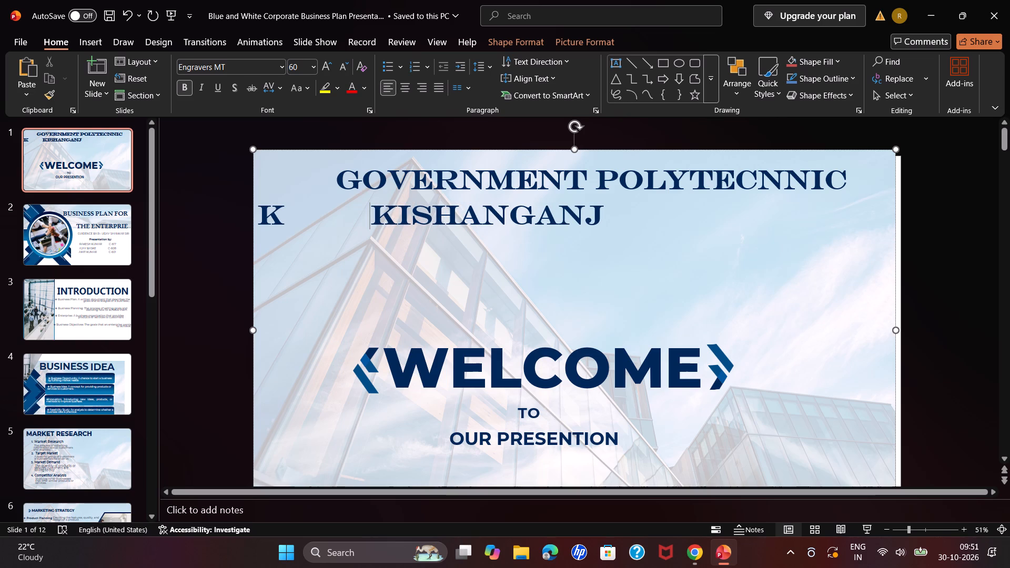
Delete the stray leading "K" at the start of the heading's second line, before the spaces and "KISHANGANJ".
{"action": "key", "text": "Left"}
{"action": "key", "text": "Left"}
{"action": "key", "text": "Left"}
{"action": "key", "text": "Left"}
{"action": "key", "text": "Left"}
{"action": "key", "text": "Left"}
{"action": "key", "text": "Left"}
{"action": "key", "text": "Left"}
{"action": "key", "text": "Left"}
{"action": "key", "text": "Left"}
{"action": "key", "text": "Left"}
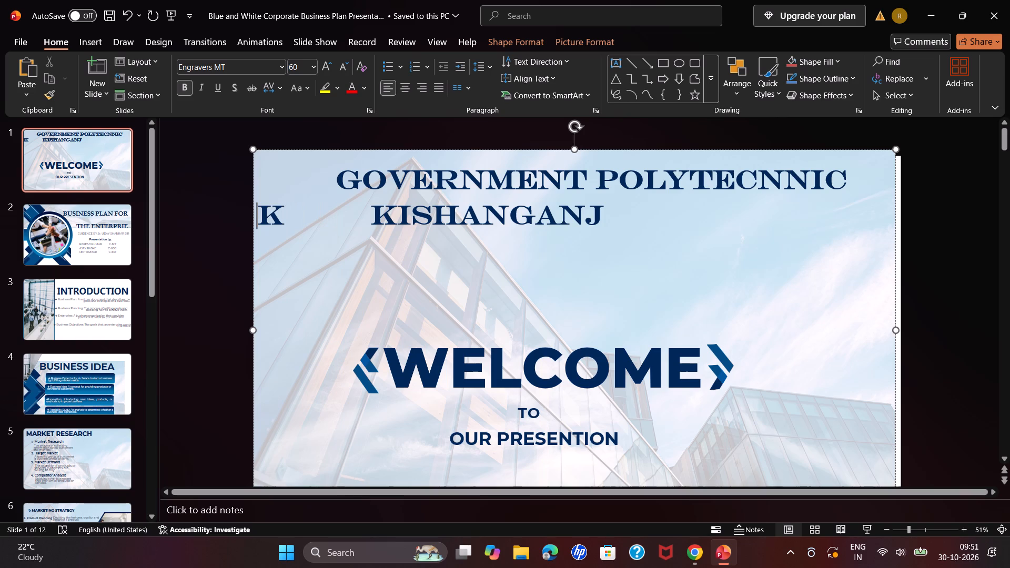
{"action": "key", "text": "Up"}
{"action": "key", "text": "Down"}
{"action": "key", "text": "Right"}
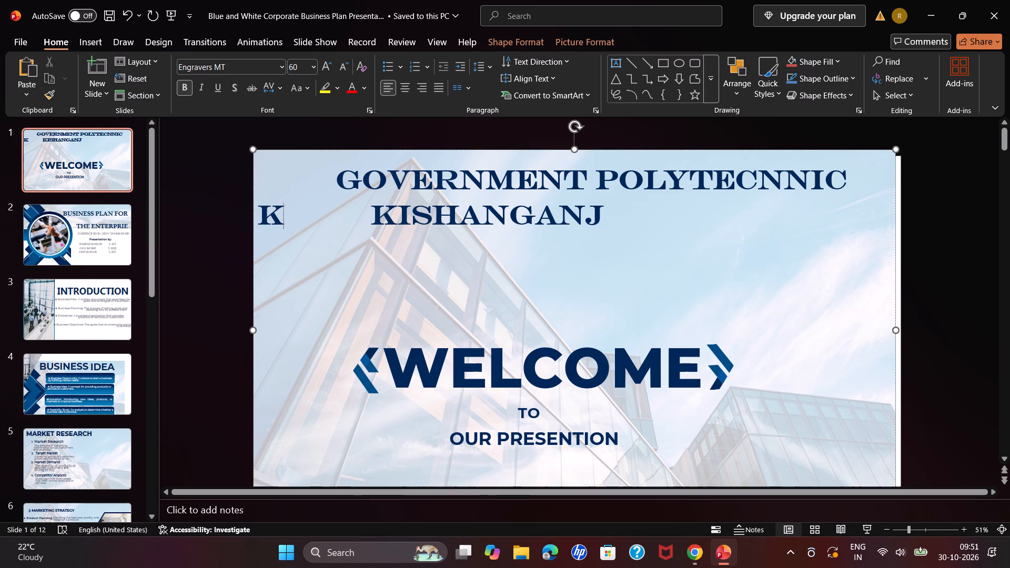
{"action": "key", "text": "BackSpace"}
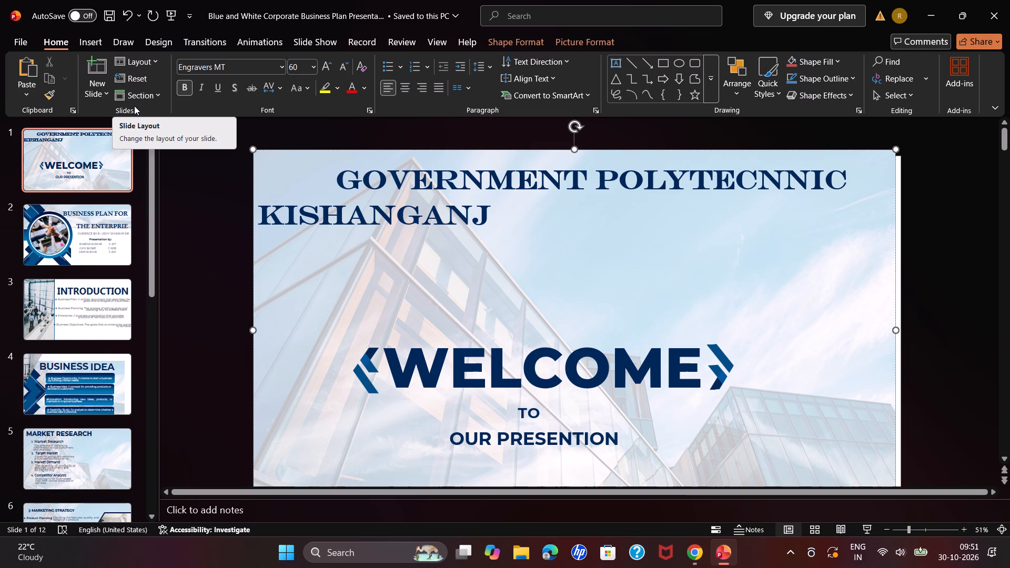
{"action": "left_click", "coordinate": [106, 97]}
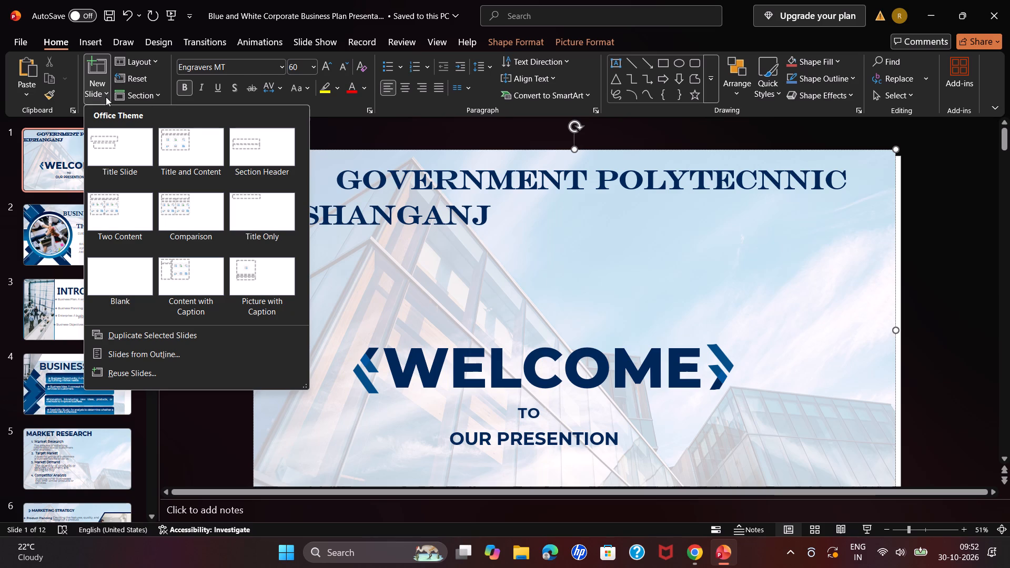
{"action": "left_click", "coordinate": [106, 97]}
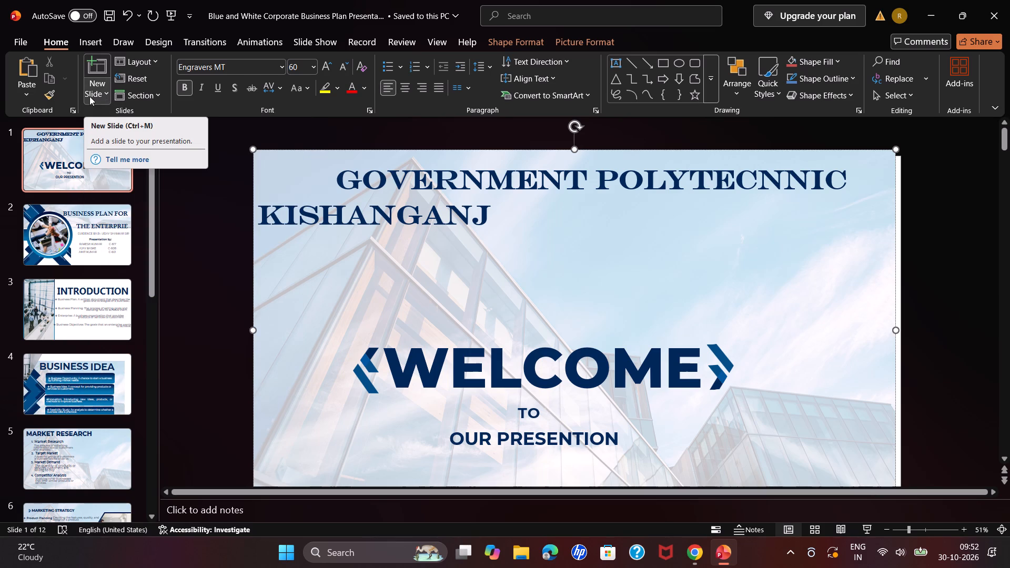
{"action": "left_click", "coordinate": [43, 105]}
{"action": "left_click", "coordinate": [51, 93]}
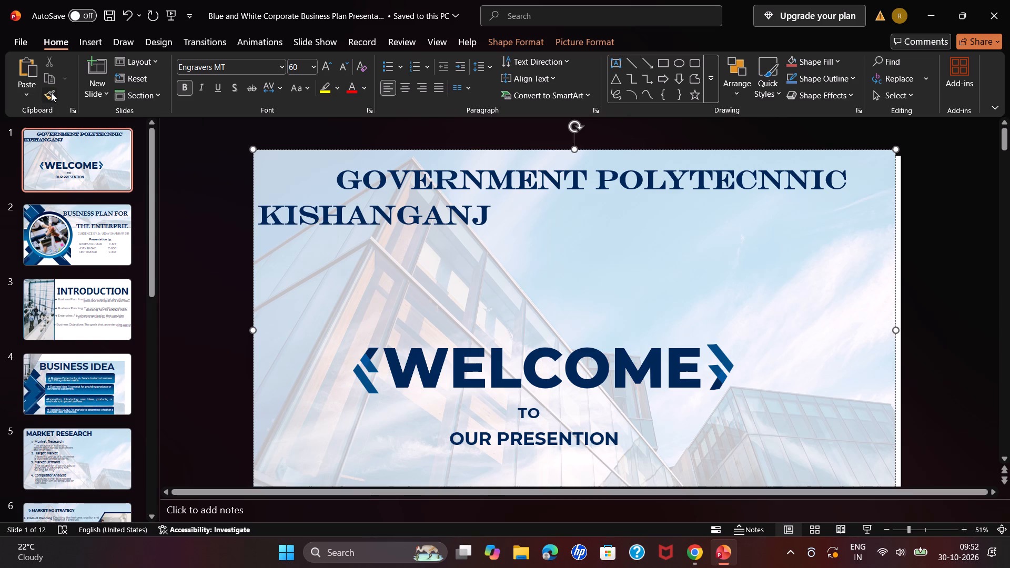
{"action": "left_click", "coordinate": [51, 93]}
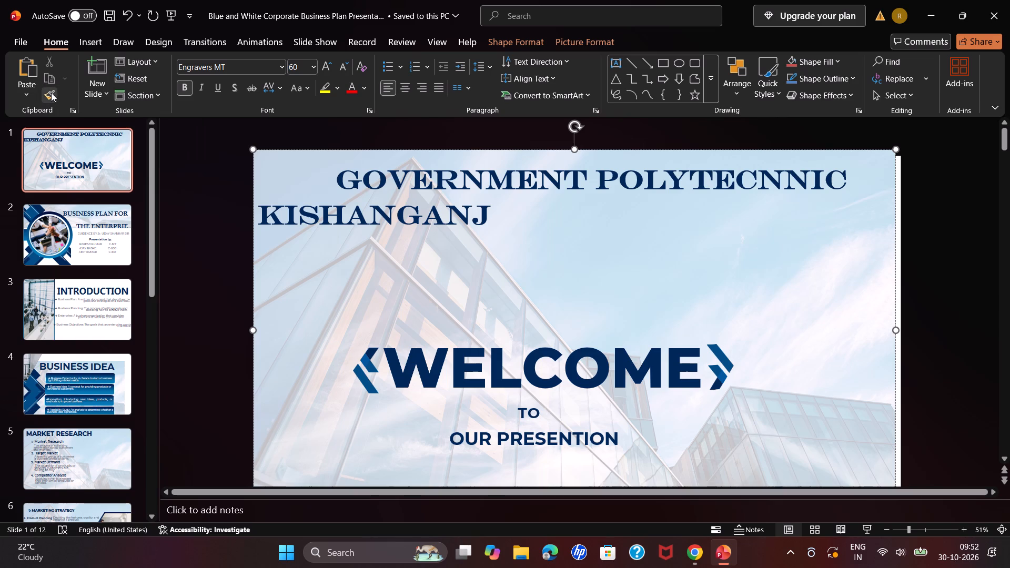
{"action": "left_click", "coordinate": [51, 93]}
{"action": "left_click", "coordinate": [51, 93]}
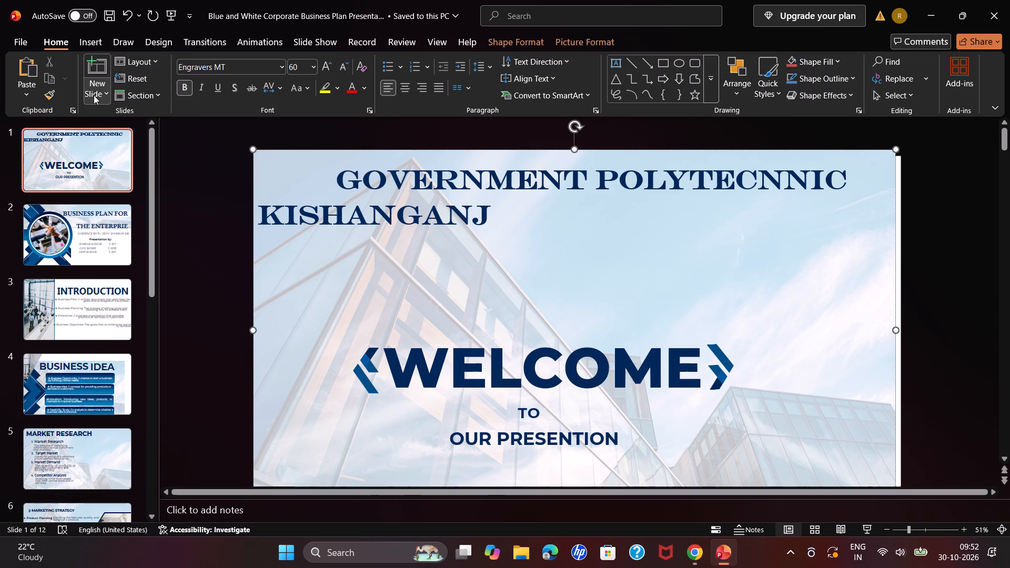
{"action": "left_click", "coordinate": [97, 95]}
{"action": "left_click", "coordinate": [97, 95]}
Save the presentation.
{"action": "left_click", "coordinate": [107, 14]}
{"action": "left_click", "coordinate": [107, 14]}
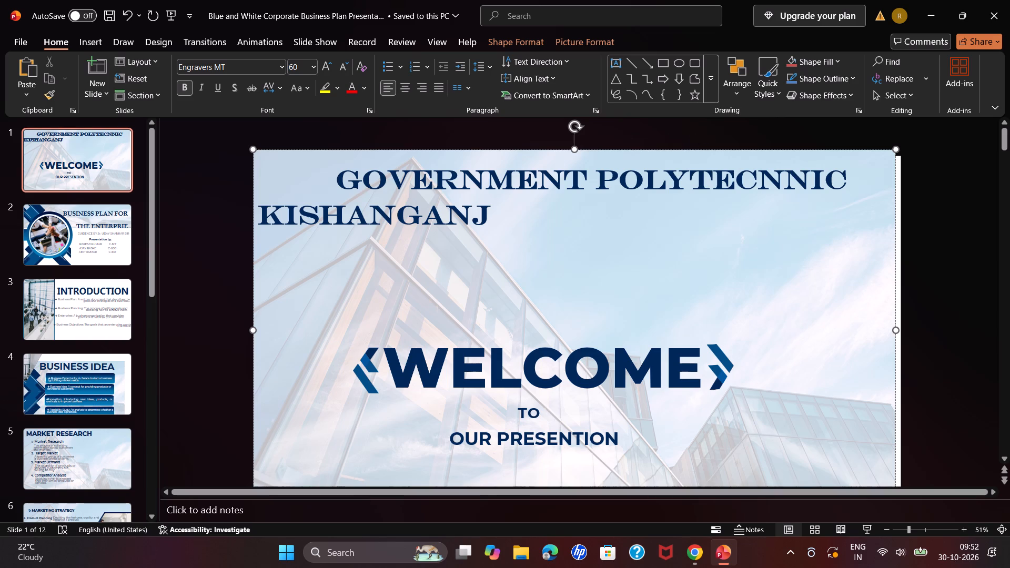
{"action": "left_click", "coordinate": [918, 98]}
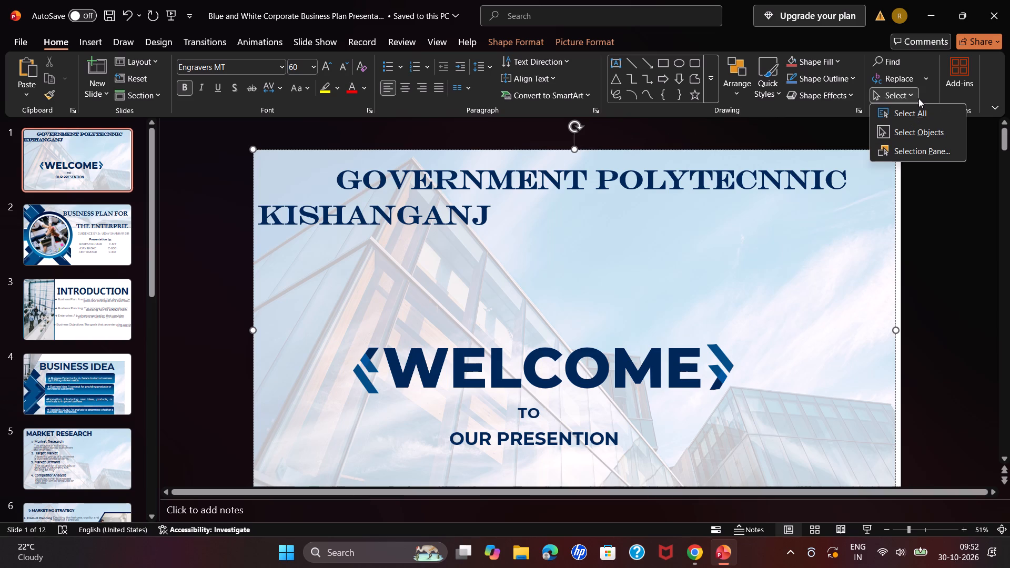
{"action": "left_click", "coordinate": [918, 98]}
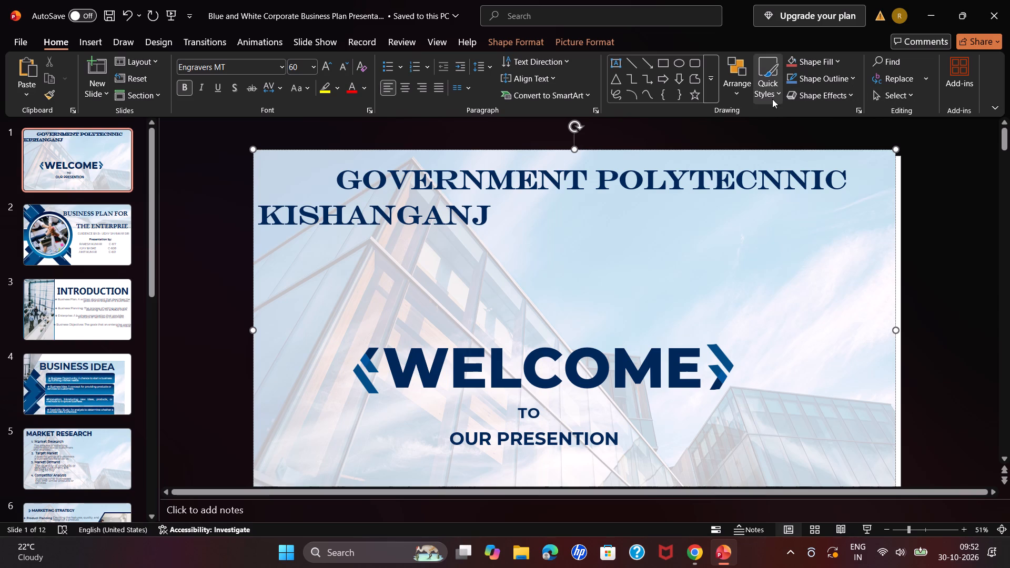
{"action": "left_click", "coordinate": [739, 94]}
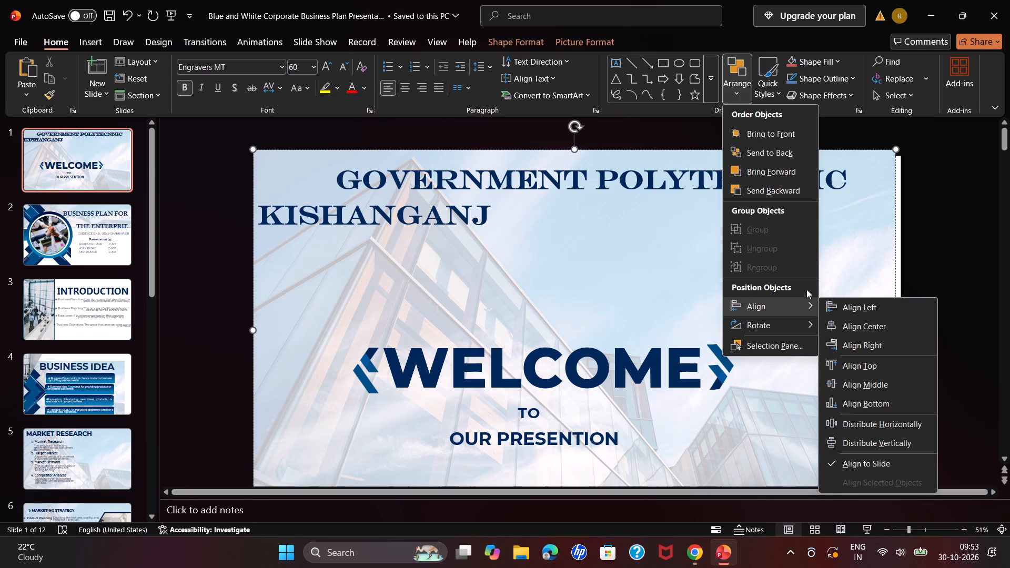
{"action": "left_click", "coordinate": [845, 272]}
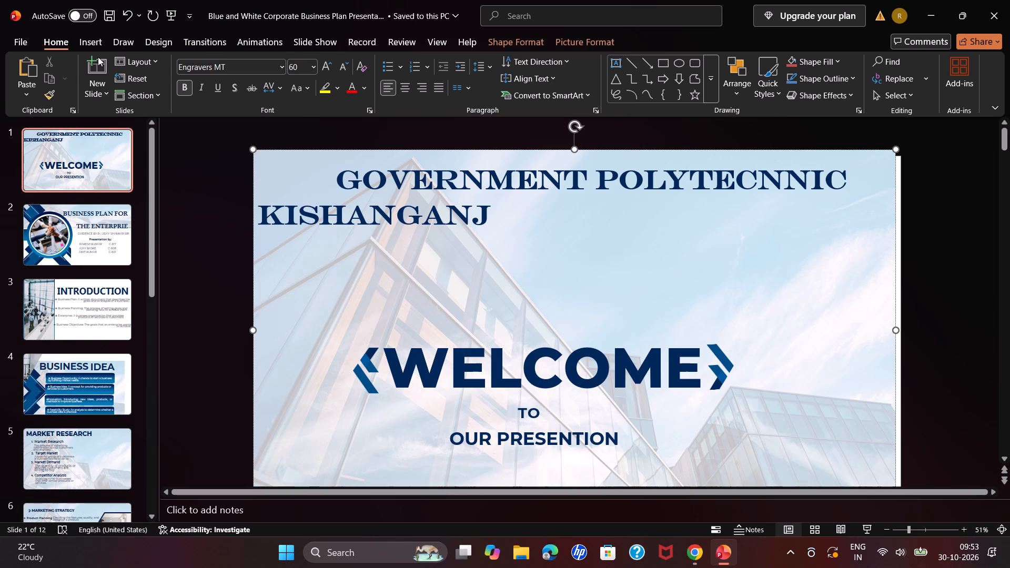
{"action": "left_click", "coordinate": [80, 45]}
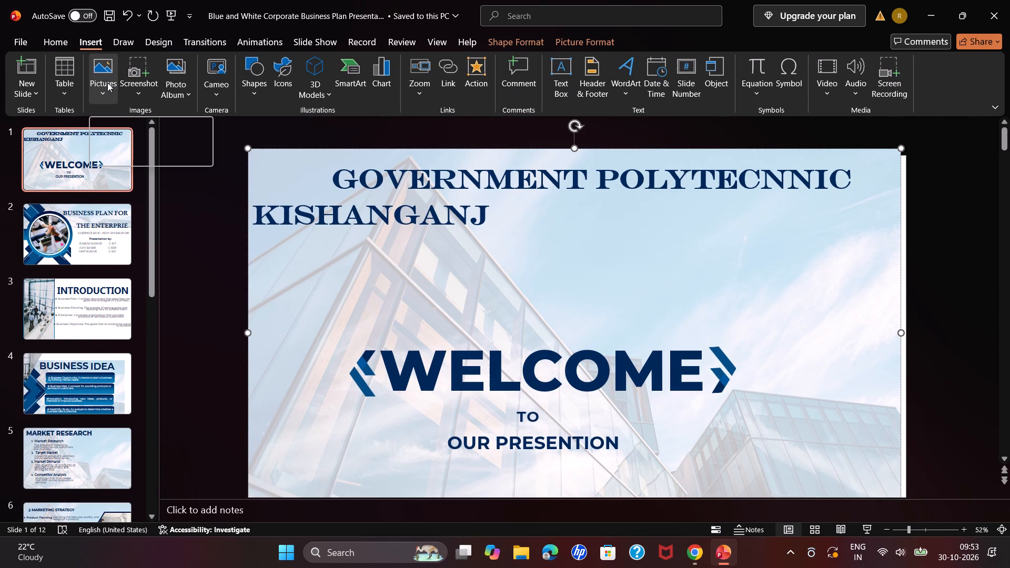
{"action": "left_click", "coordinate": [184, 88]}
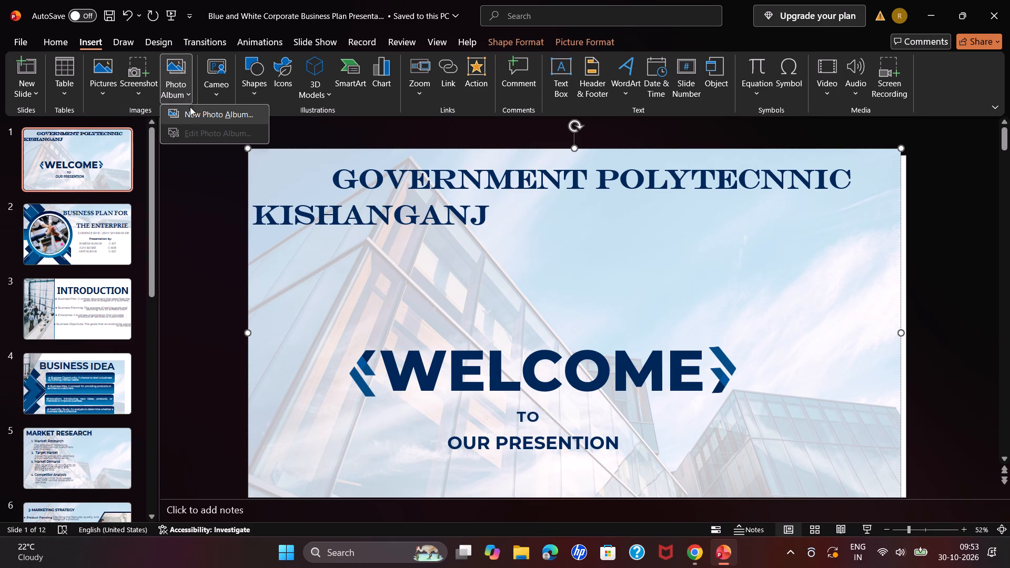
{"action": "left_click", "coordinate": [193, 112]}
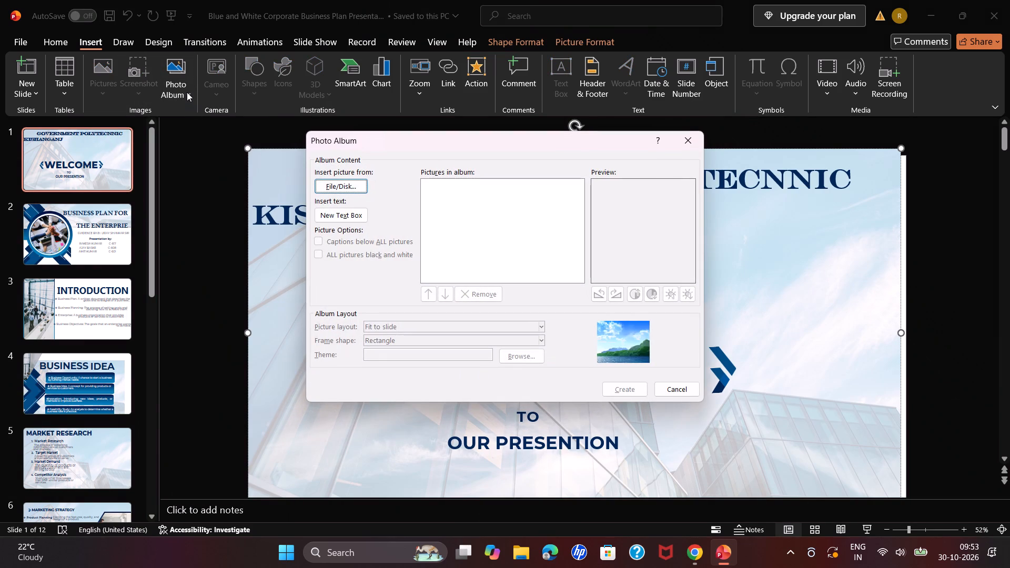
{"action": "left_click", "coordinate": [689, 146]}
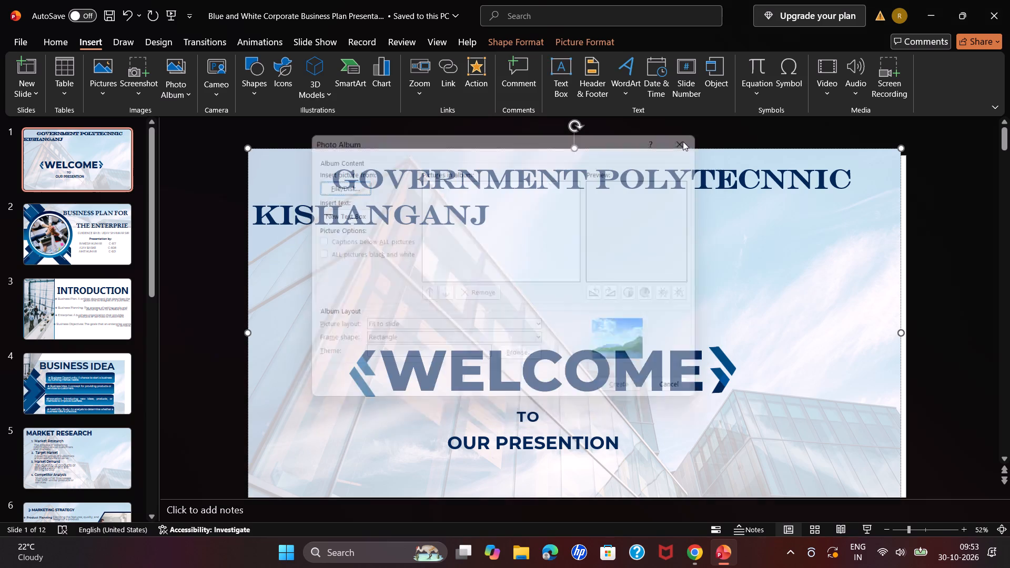
Insert the round Government Polytechnic Kishanganj logo on the title slide from the Screenshots folder in OneDrive Pictures.
{"action": "left_click", "coordinate": [114, 72]}
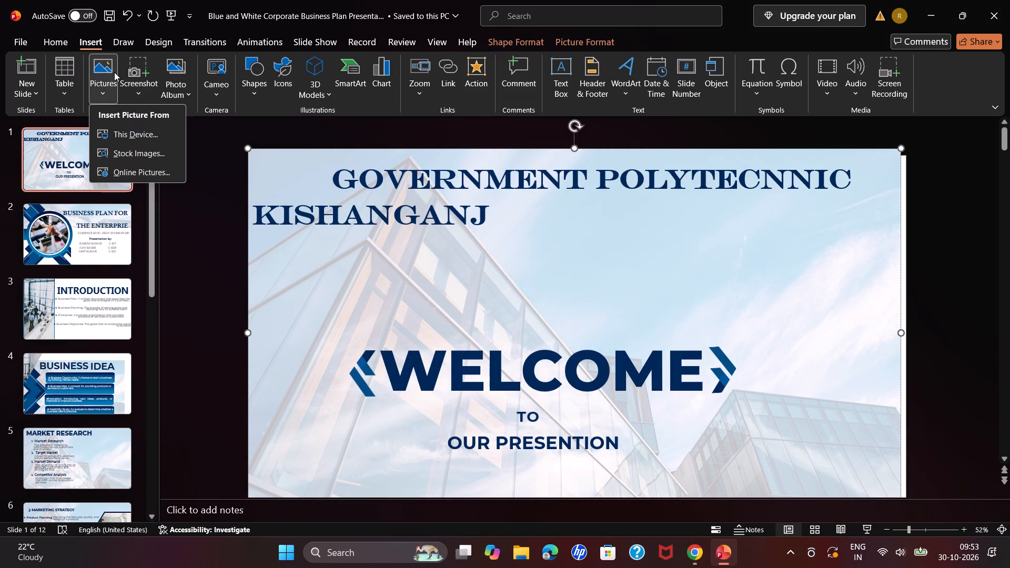
{"action": "left_click", "coordinate": [126, 133]}
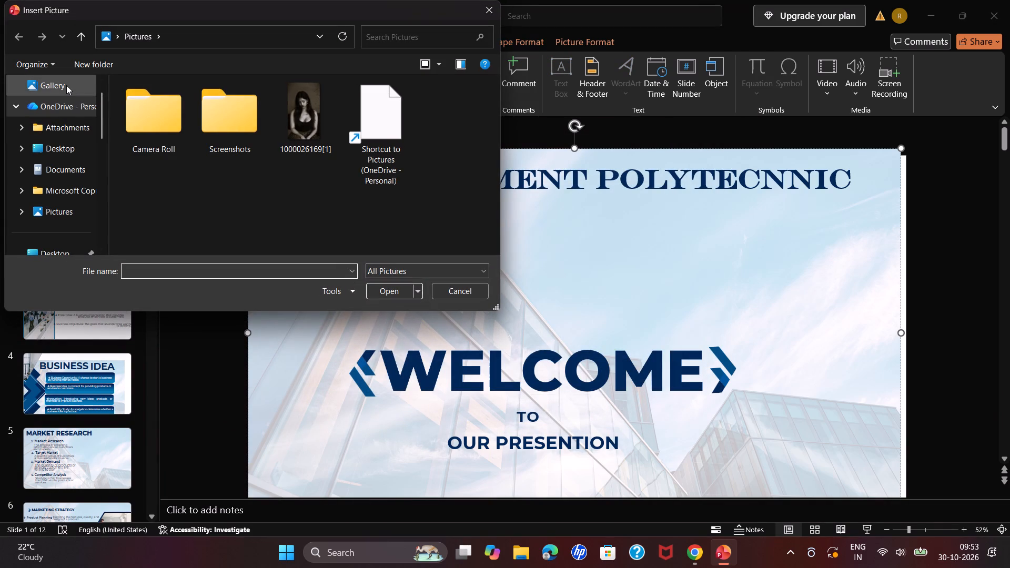
{"action": "left_click", "coordinate": [66, 85]}
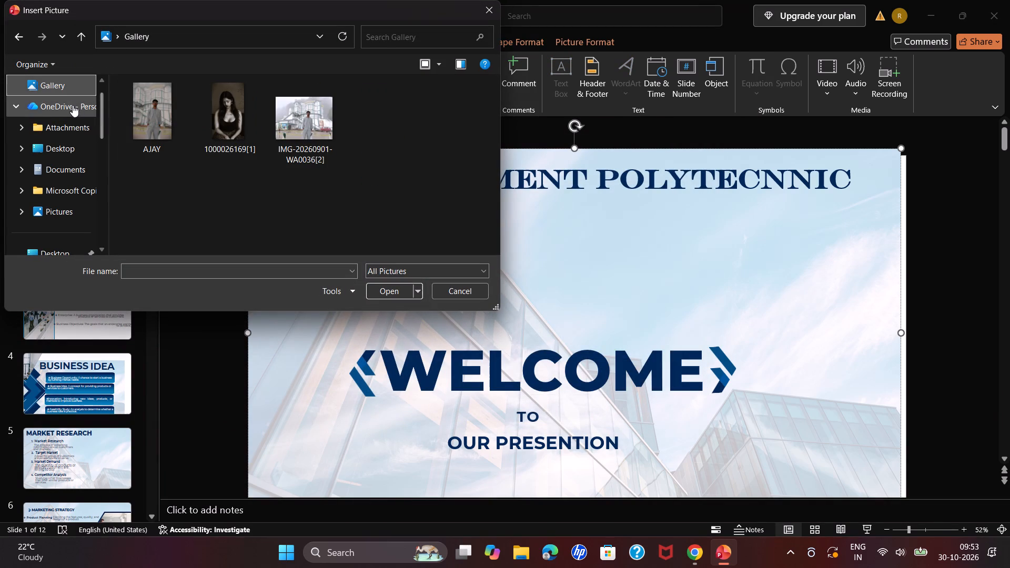
{"action": "left_click", "coordinate": [69, 103]}
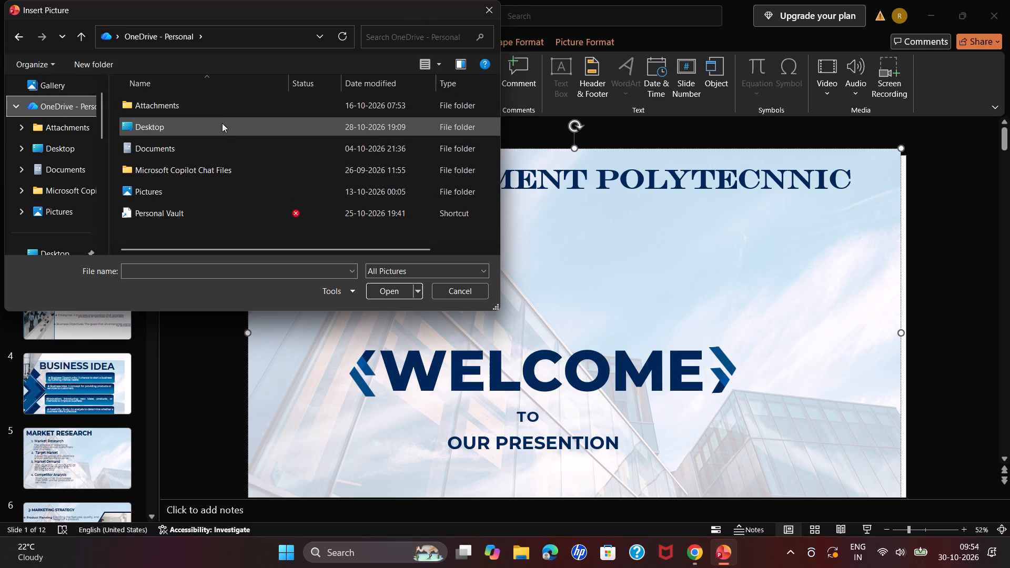
{"action": "left_click", "coordinate": [222, 123]}
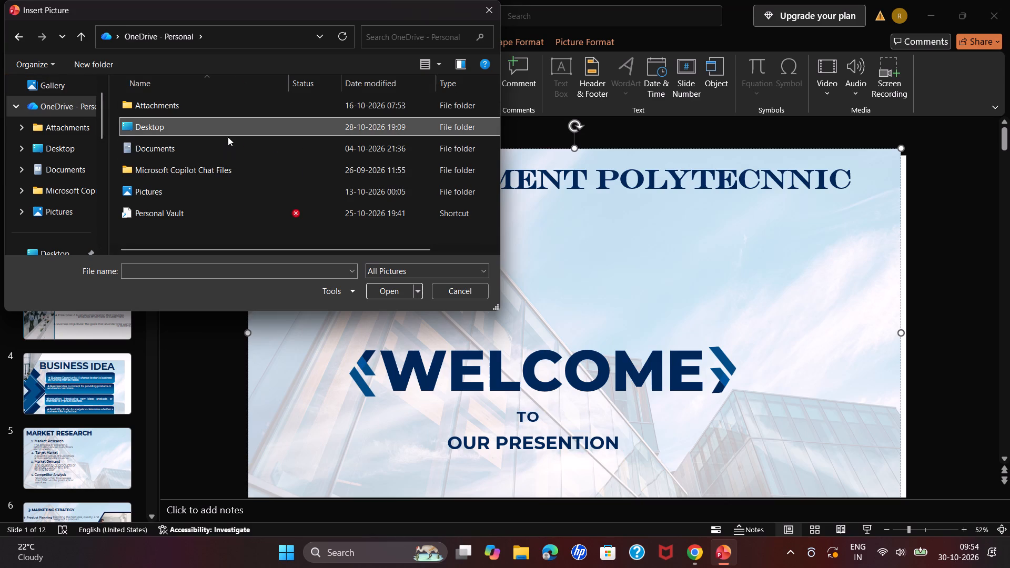
{"action": "left_click", "coordinate": [228, 185]}
{"action": "double_click", "coordinate": [228, 185]}
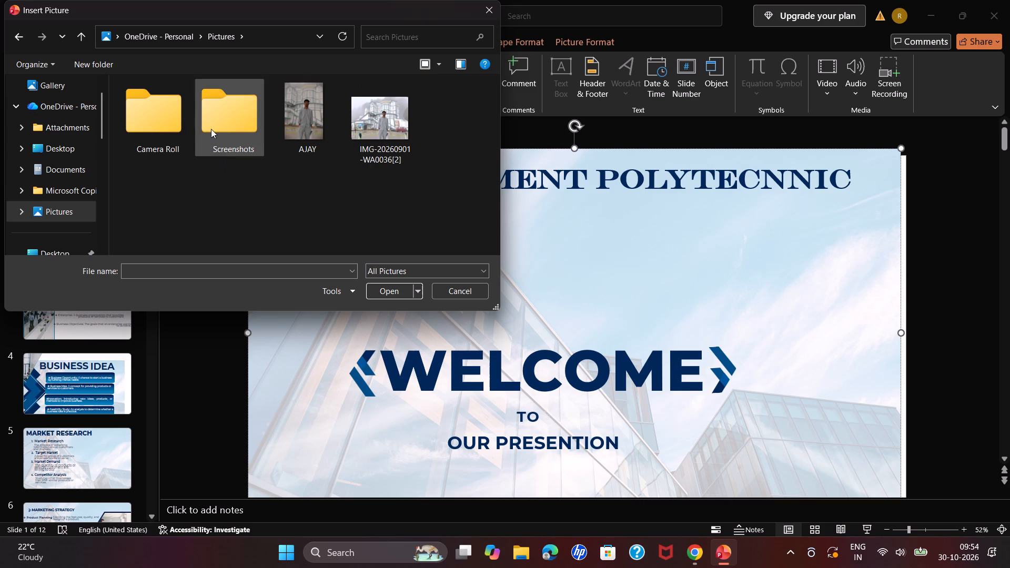
{"action": "left_click", "coordinate": [214, 128]}
{"action": "double_click", "coordinate": [214, 128]}
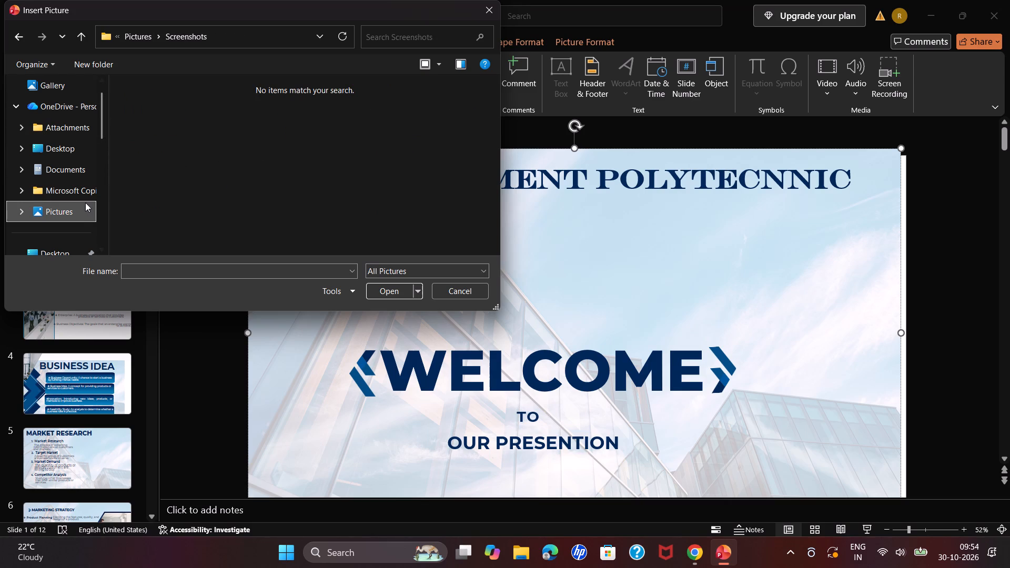
Insert the college logo picture "WhatsApp Image 2026-10-30 at 9.44.50 AM" from the Downloads folder onto the title slide.
{"action": "scroll", "coordinate": [83, 196], "scroll_direction": "down", "scroll_amount": 1}
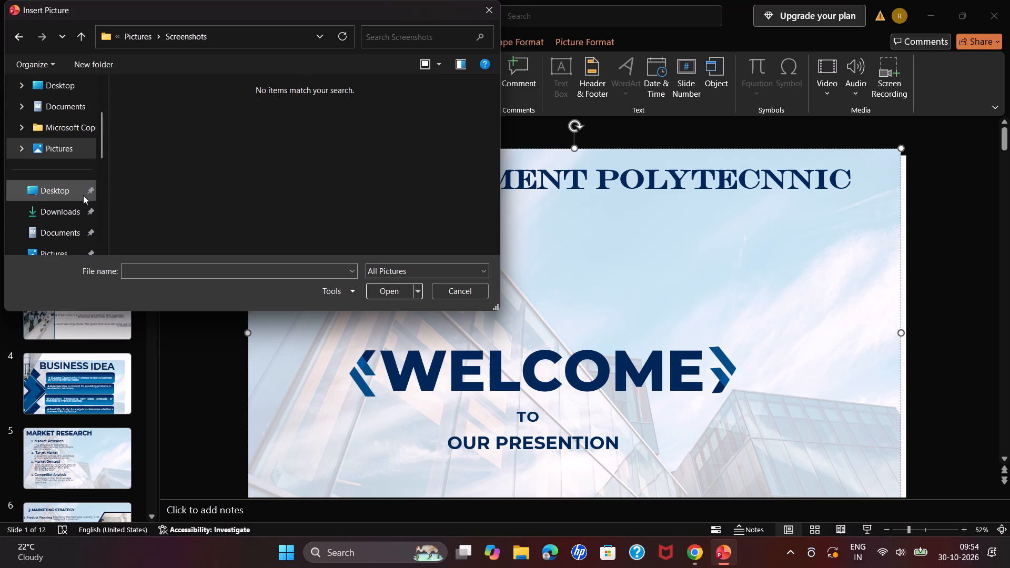
{"action": "left_click", "coordinate": [83, 195]}
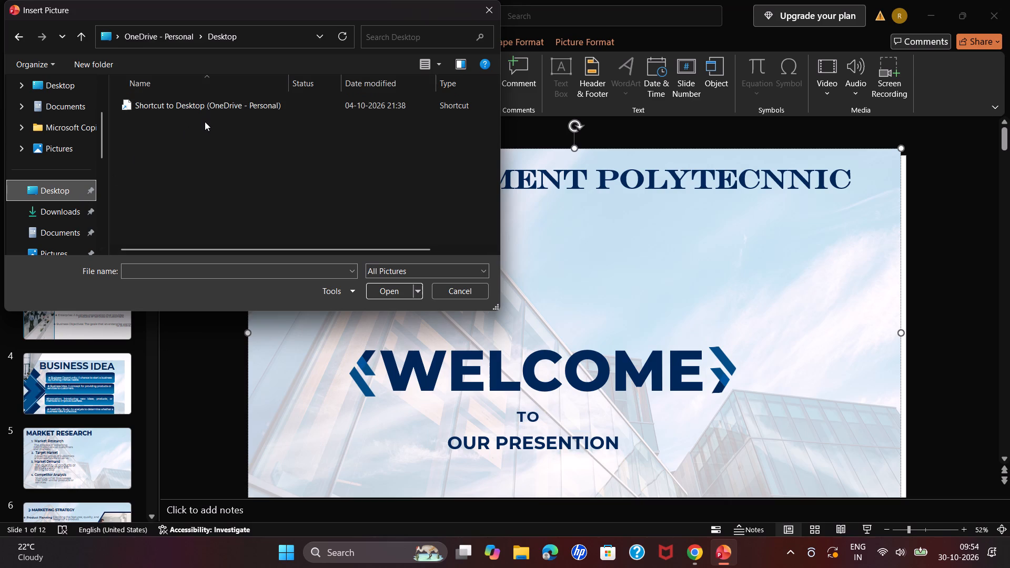
{"action": "scroll", "coordinate": [204, 119], "scroll_direction": "up", "scroll_amount": 2}
{"action": "left_click", "coordinate": [57, 209]}
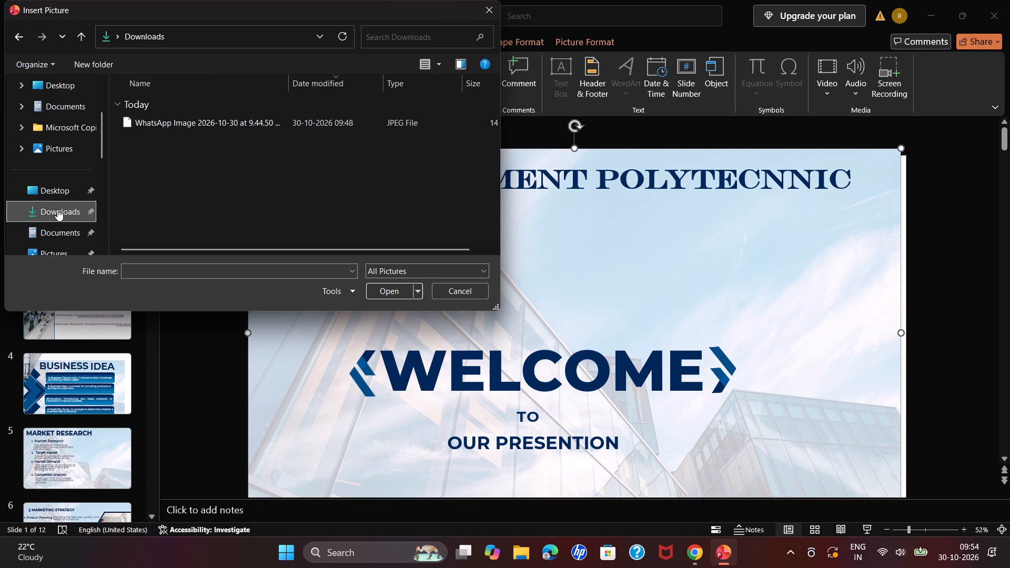
{"action": "left_click", "coordinate": [207, 126]}
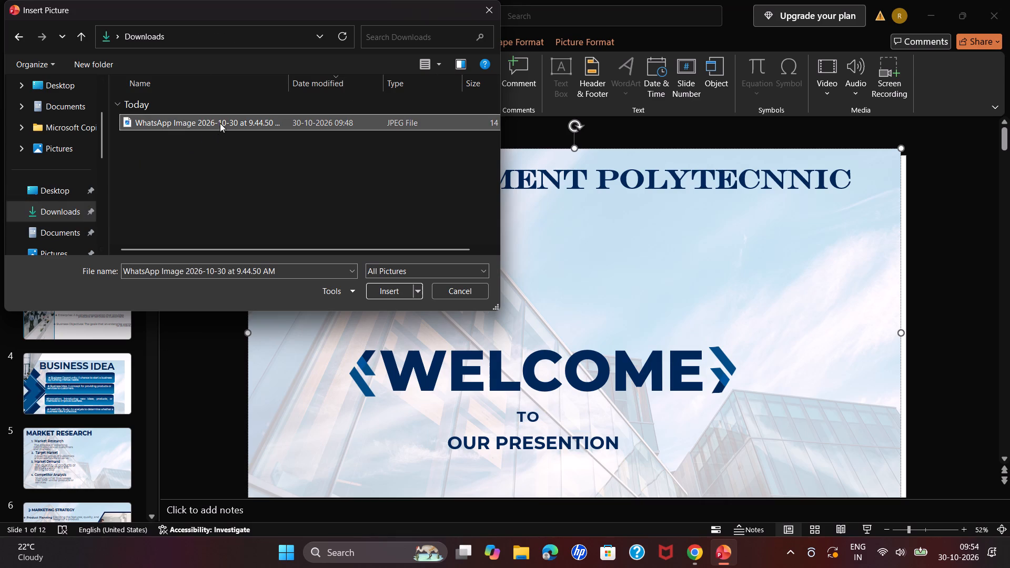
{"action": "left_click", "coordinate": [220, 119]}
{"action": "left_click", "coordinate": [220, 119]}
{"action": "left_click", "coordinate": [389, 292]}
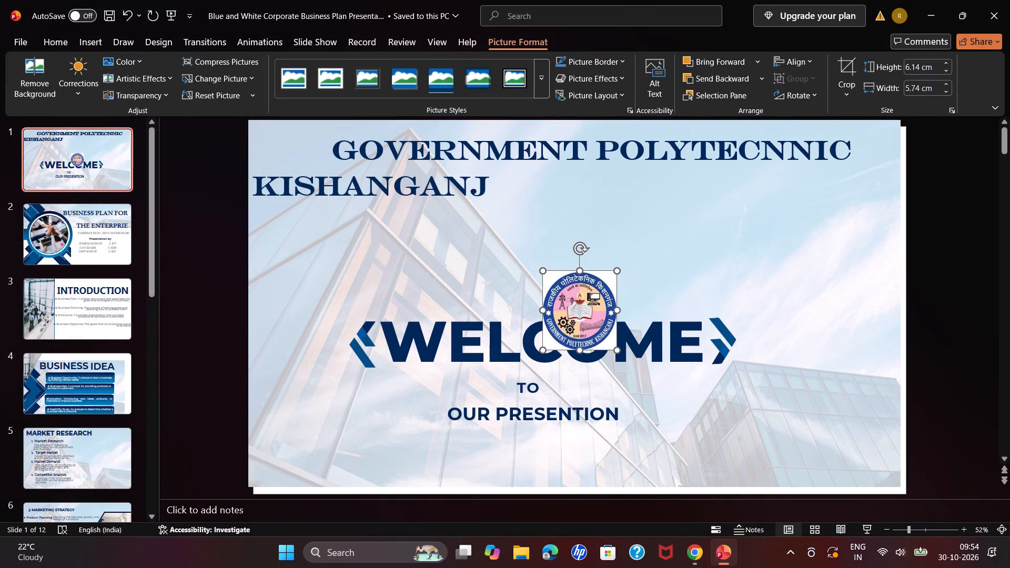
Move the round college logo to the title slide's upper-left corner, beside the "GOVERNMENT POLYTECNNIC" heading.
{"action": "left_click_drag", "start_coordinate": [557, 308], "coordinate": [550, 306]}
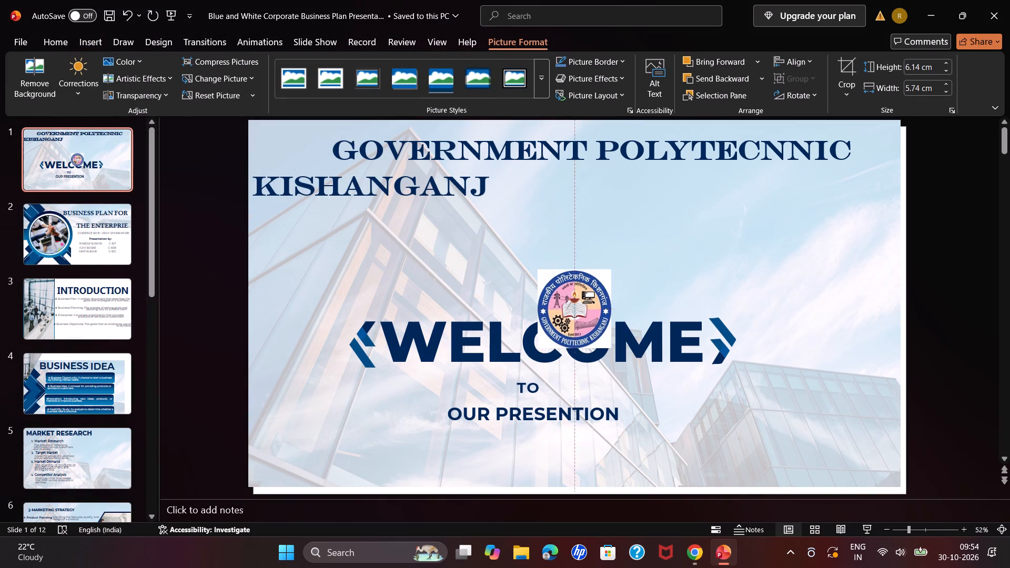
{"action": "left_click_drag", "start_coordinate": [550, 306], "coordinate": [278, 154]}
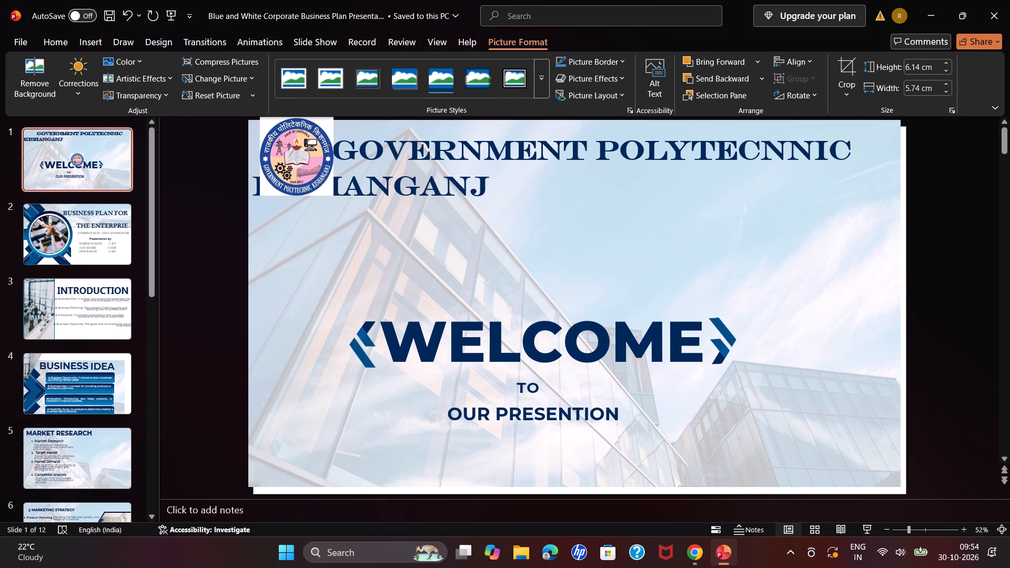
{"action": "left_click_drag", "start_coordinate": [278, 154], "coordinate": [261, 159]}
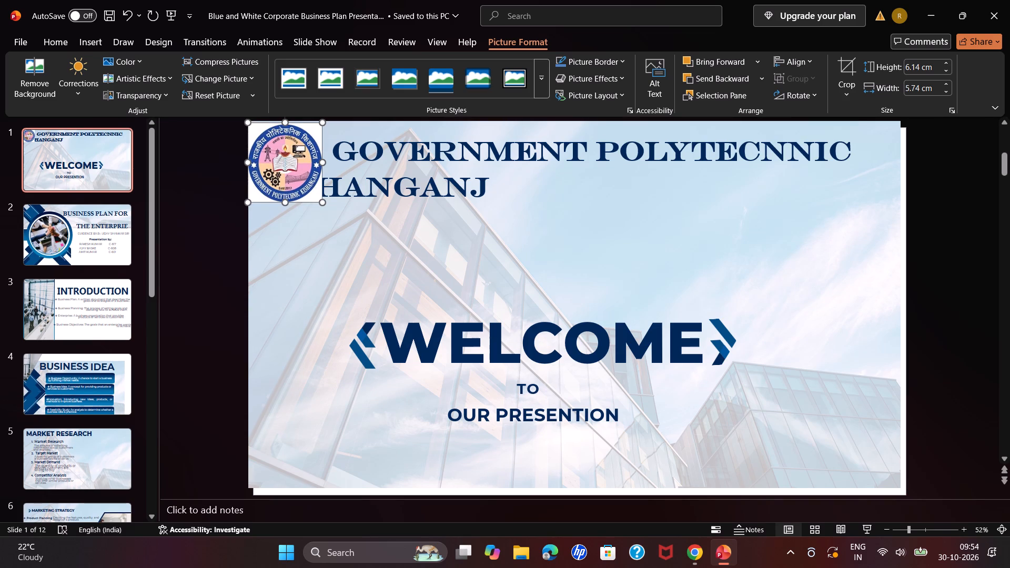
{"action": "left_click_drag", "start_coordinate": [298, 202], "coordinate": [297, 202]}
Position the logo in the title slide's top-left corner and enlarge it to about 6.82 cm high by 6.37 cm wide.
{"action": "left_click_drag", "start_coordinate": [297, 202], "coordinate": [295, 211]}
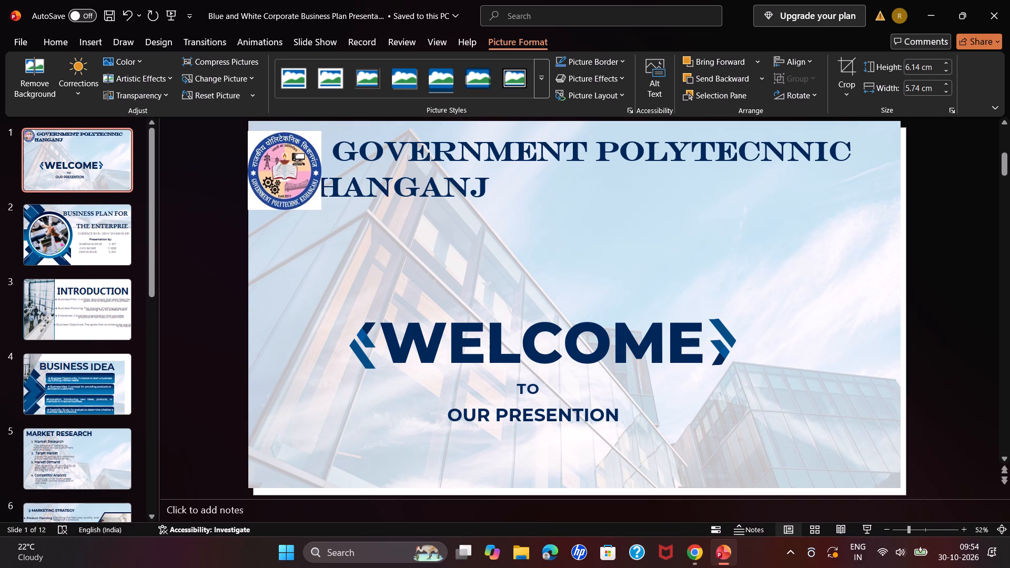
{"action": "left_click_drag", "start_coordinate": [295, 211], "coordinate": [292, 197]}
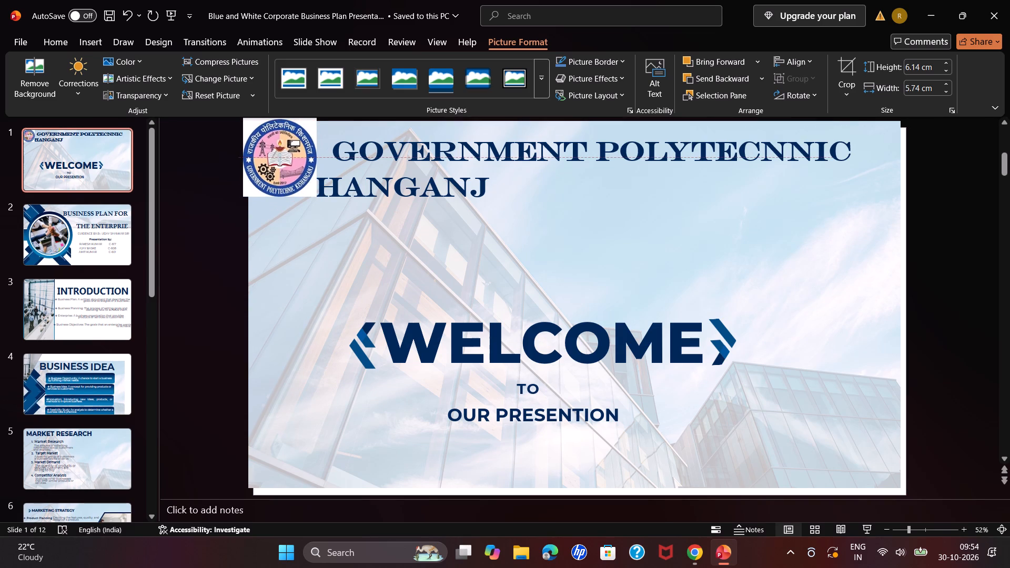
{"action": "left_click_drag", "start_coordinate": [292, 197], "coordinate": [297, 197]}
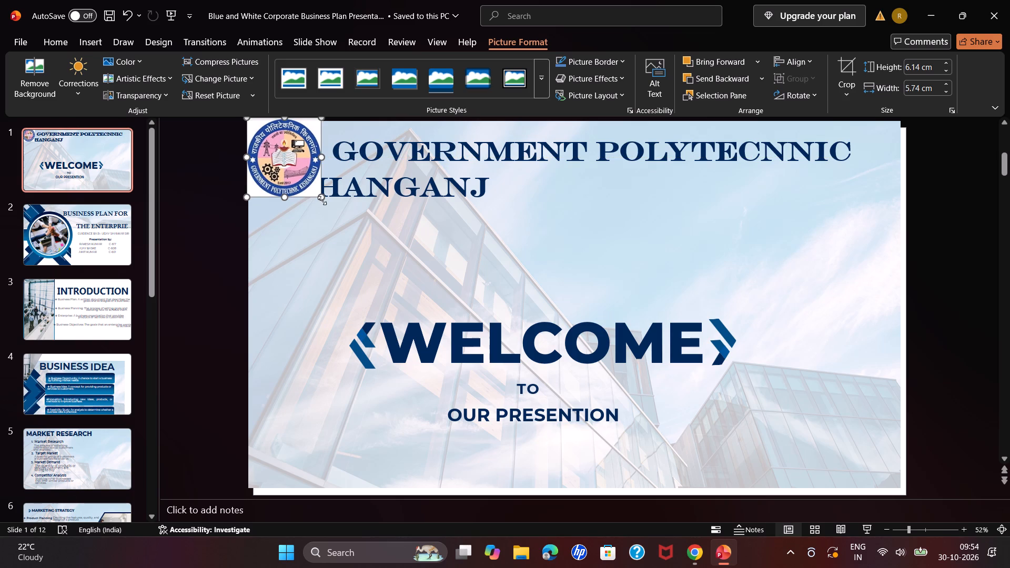
{"action": "left_click_drag", "start_coordinate": [322, 198], "coordinate": [322, 202]}
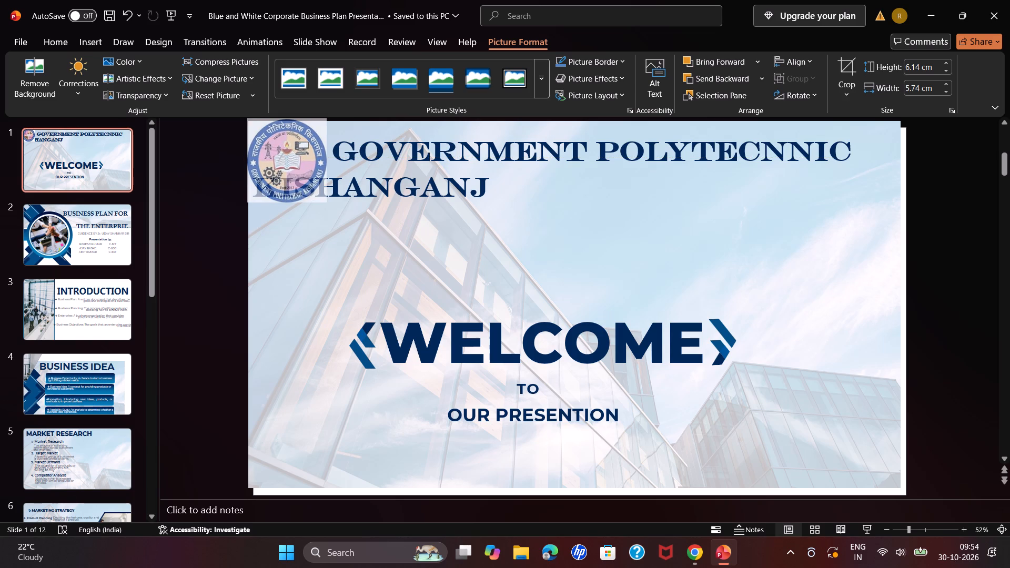
{"action": "left_click_drag", "start_coordinate": [322, 202], "coordinate": [322, 206]}
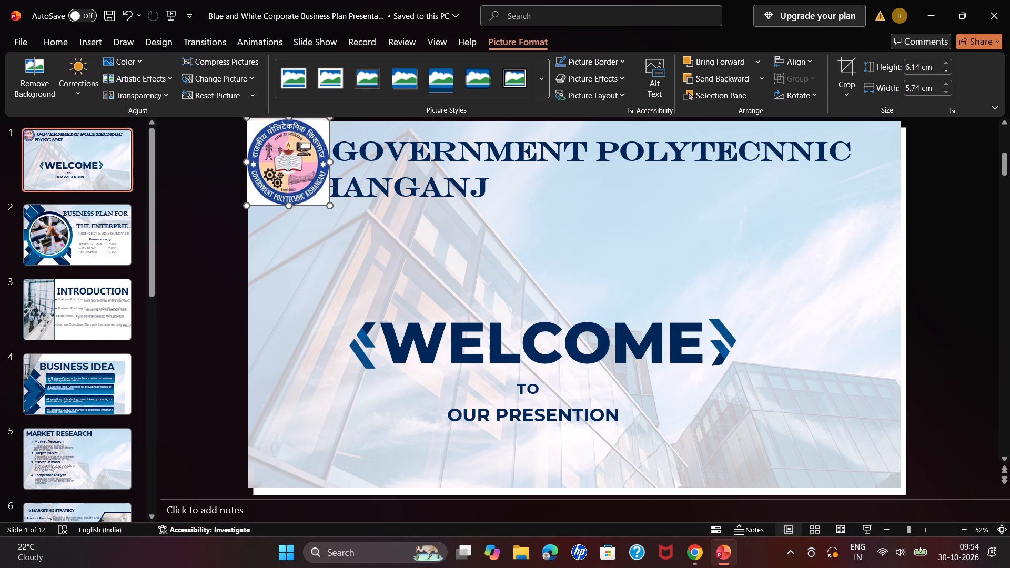
Try several preset picture styles on the college logo and apply the oval style with a metallic frame.
{"action": "left_click", "coordinate": [326, 87]}
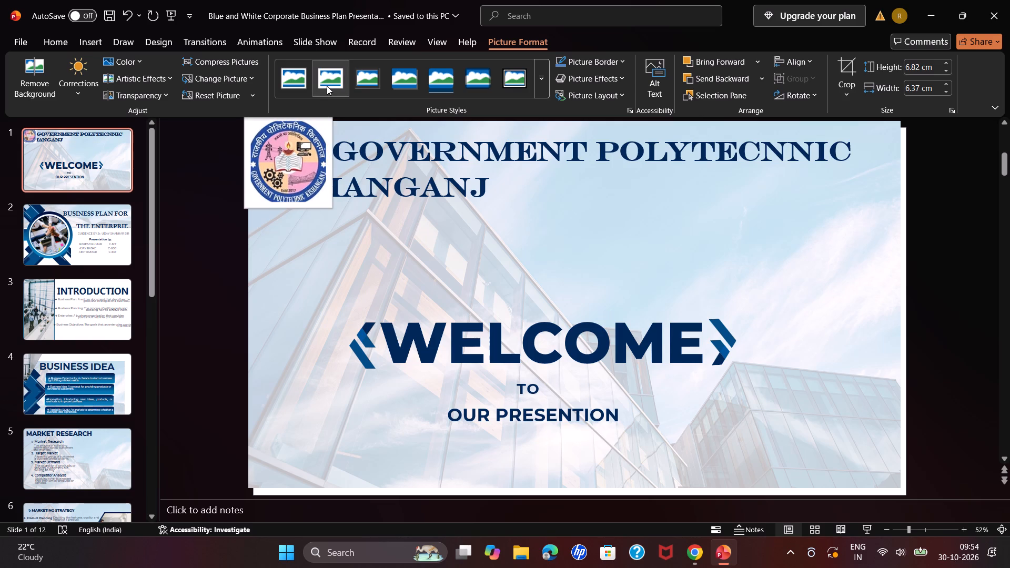
{"action": "left_click", "coordinate": [361, 80]}
{"action": "left_click", "coordinate": [389, 87]}
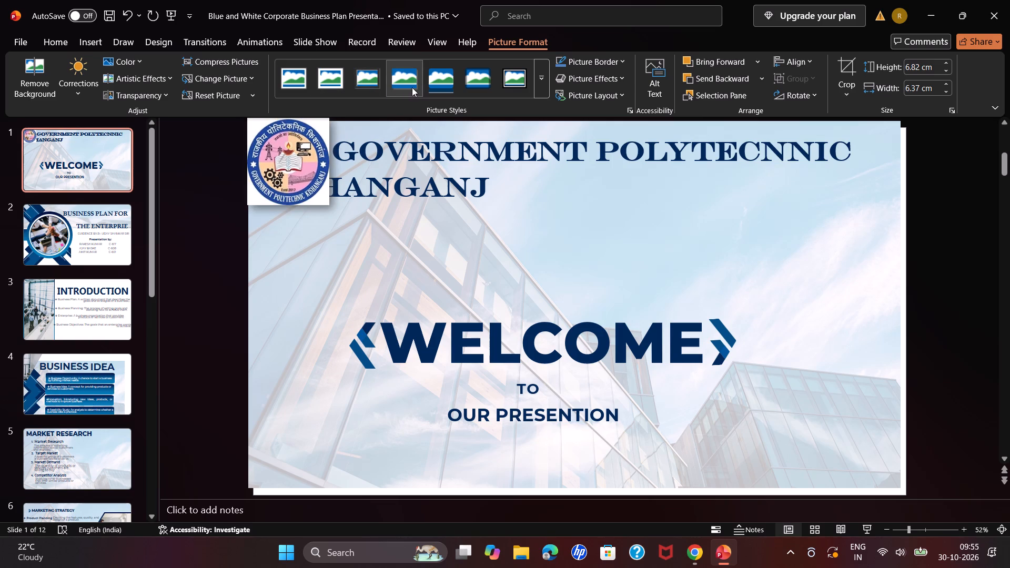
{"action": "left_click", "coordinate": [412, 87]}
{"action": "left_click", "coordinate": [426, 85]}
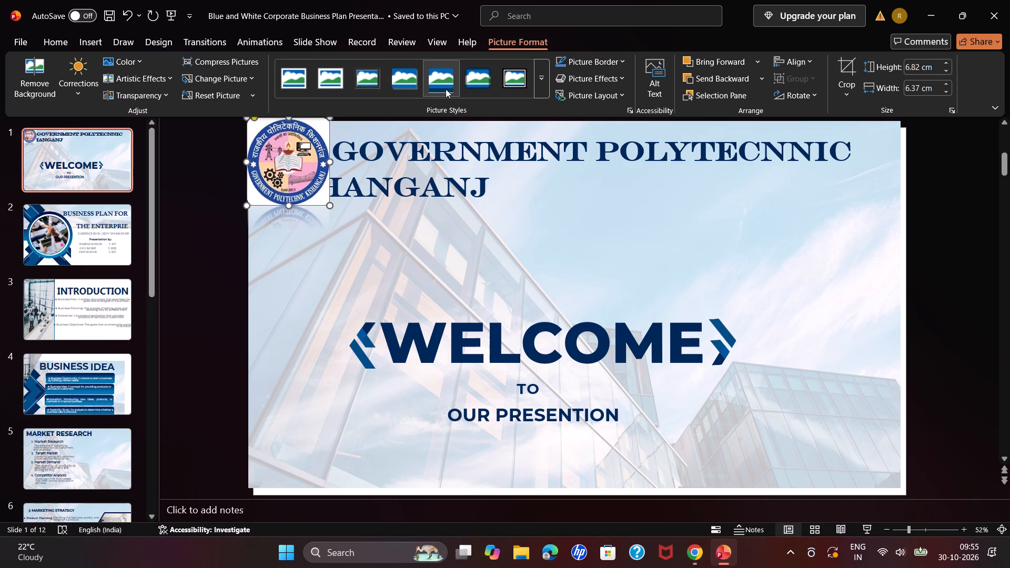
{"action": "left_click", "coordinate": [473, 79]}
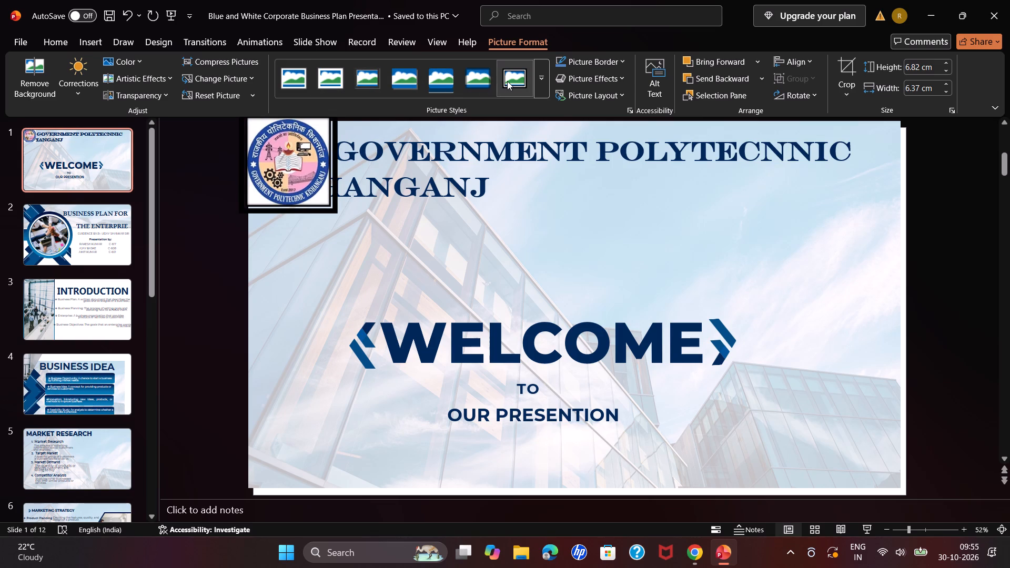
{"action": "left_click", "coordinate": [507, 81]}
{"action": "left_click", "coordinate": [547, 79]}
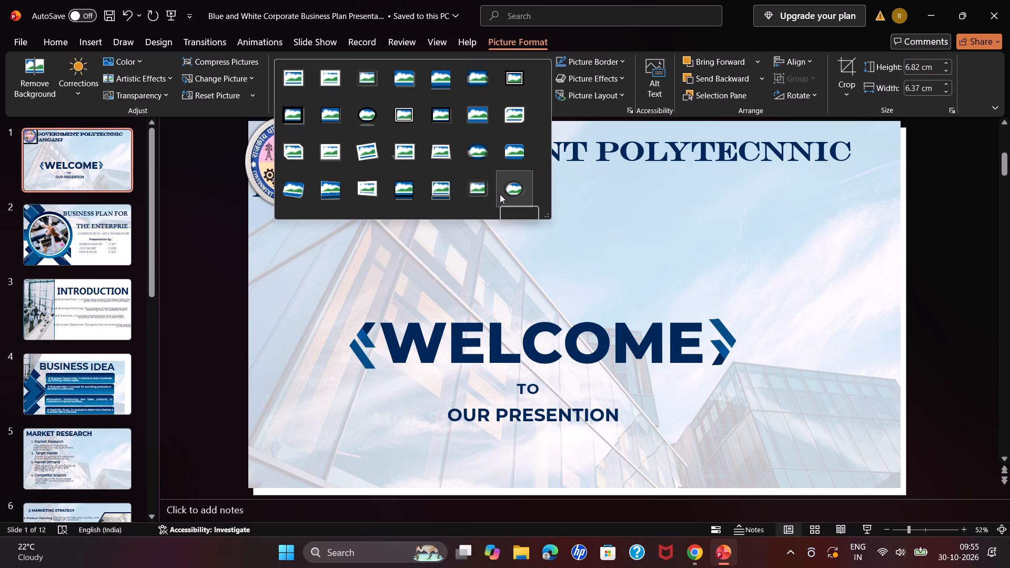
{"action": "left_click", "coordinate": [500, 194]}
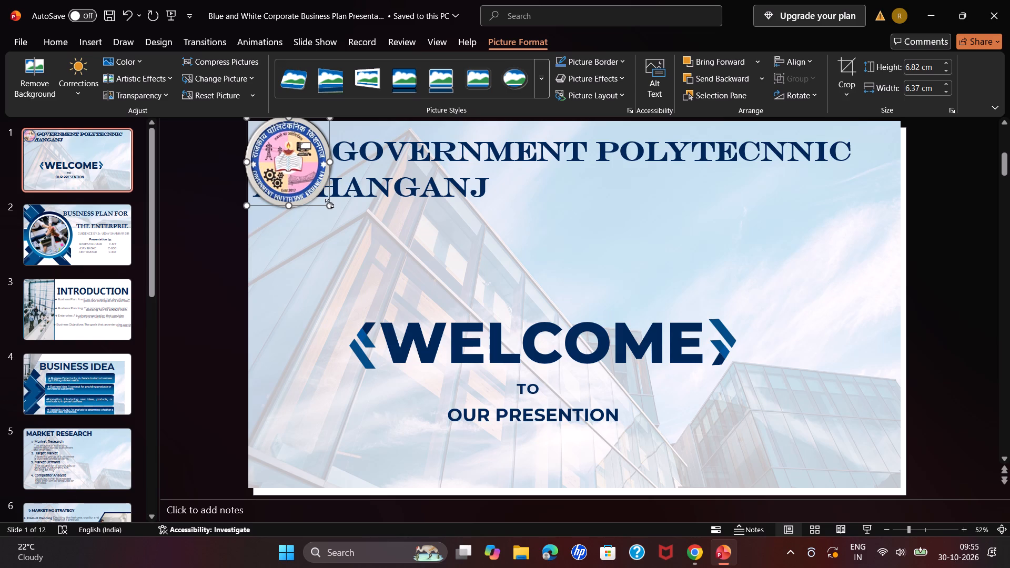
Enlarge the framed logo proportionally to about 7.98 cm high by 7.46 cm wide.
{"action": "left_click_drag", "start_coordinate": [330, 203], "coordinate": [342, 218]}
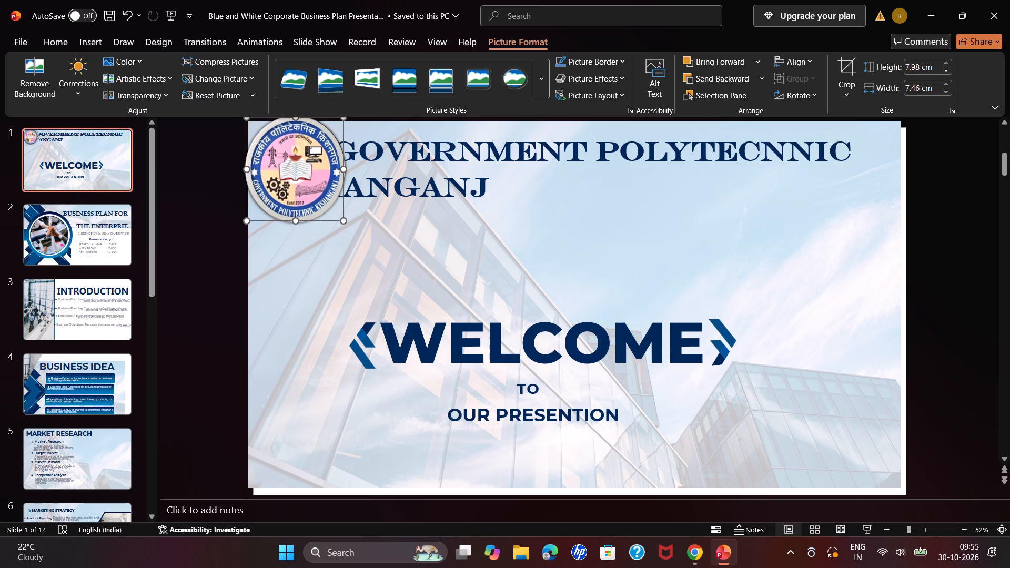
{"action": "left_click", "coordinate": [399, 155]}
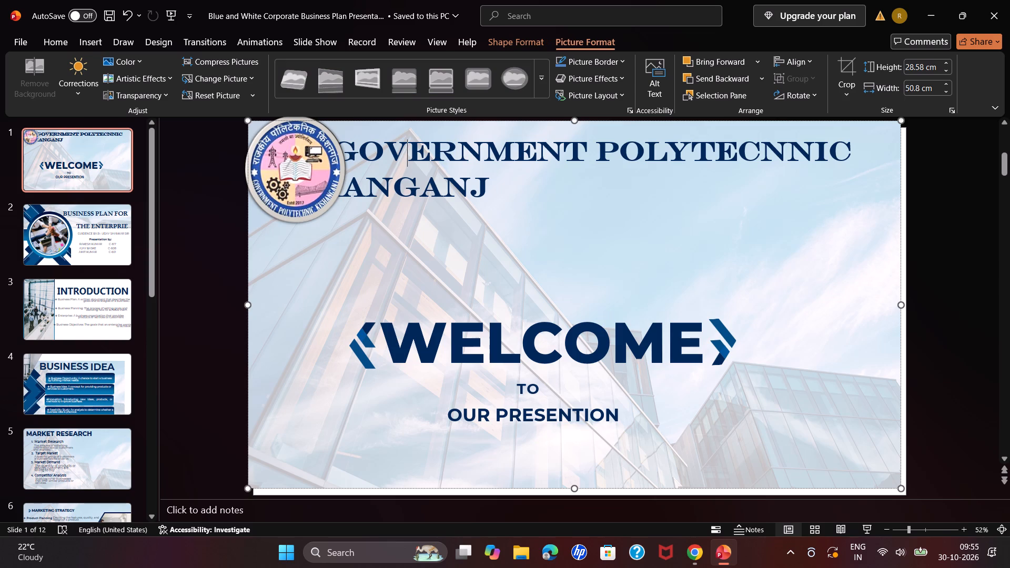
{"action": "left_click", "coordinate": [359, 155]}
{"action": "left_click", "coordinate": [340, 147]}
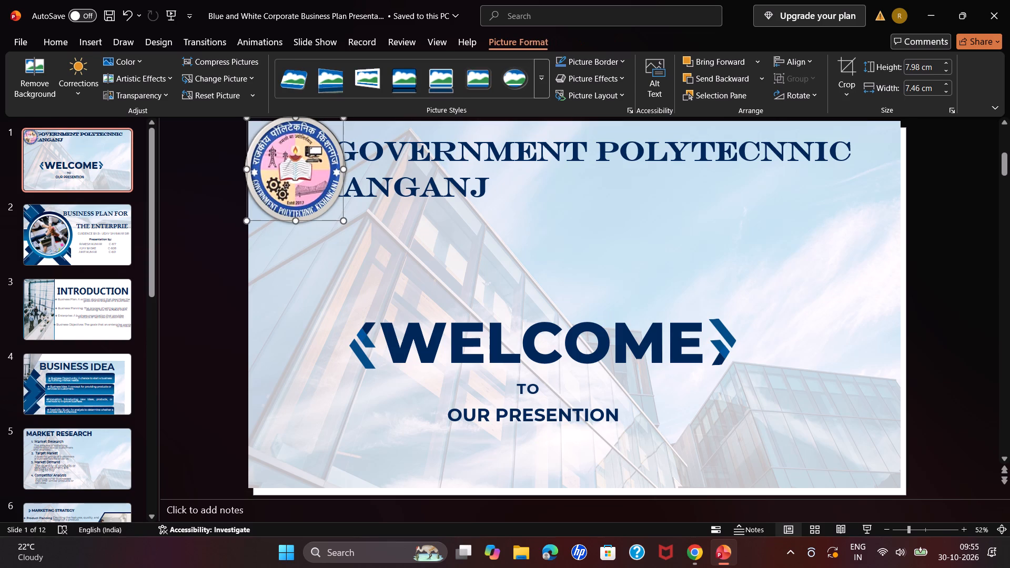
Move the logo just below the "KISHANGANJ" heading line and widen it to about 8.23 cm.
{"action": "left_click_drag", "start_coordinate": [324, 211], "coordinate": [328, 270]}
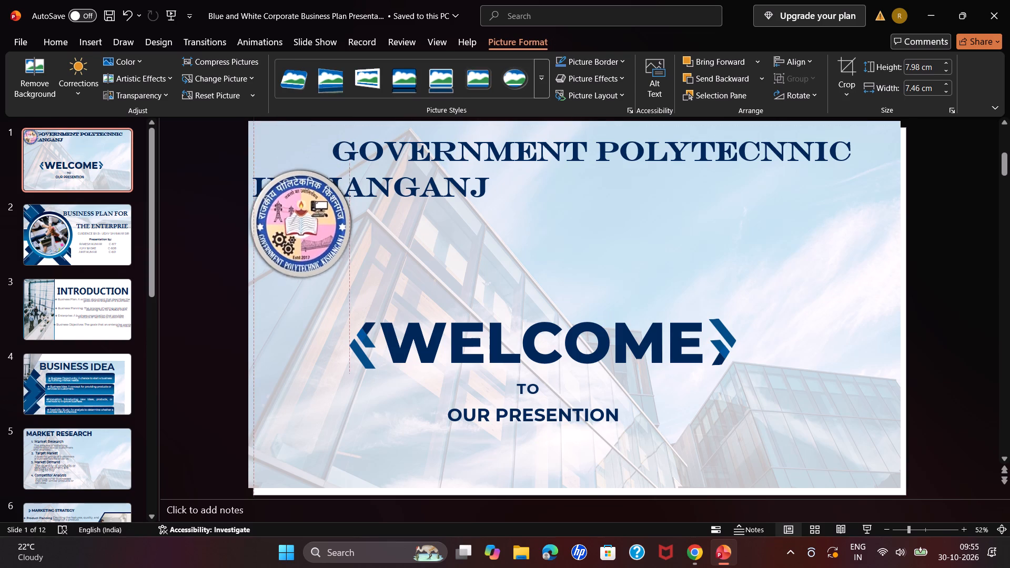
{"action": "left_click_drag", "start_coordinate": [328, 270], "coordinate": [338, 297]}
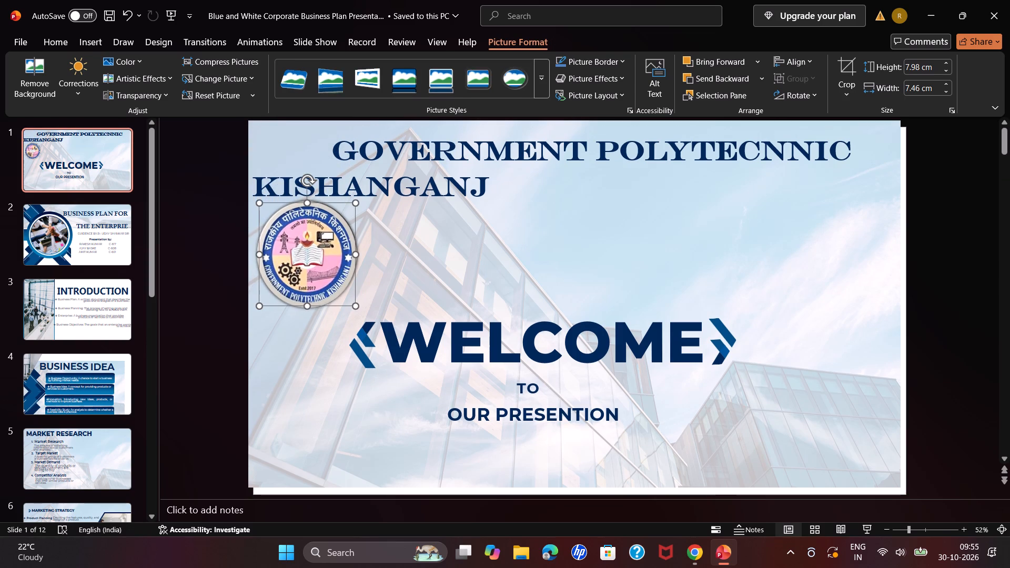
{"action": "left_click", "coordinate": [338, 229]}
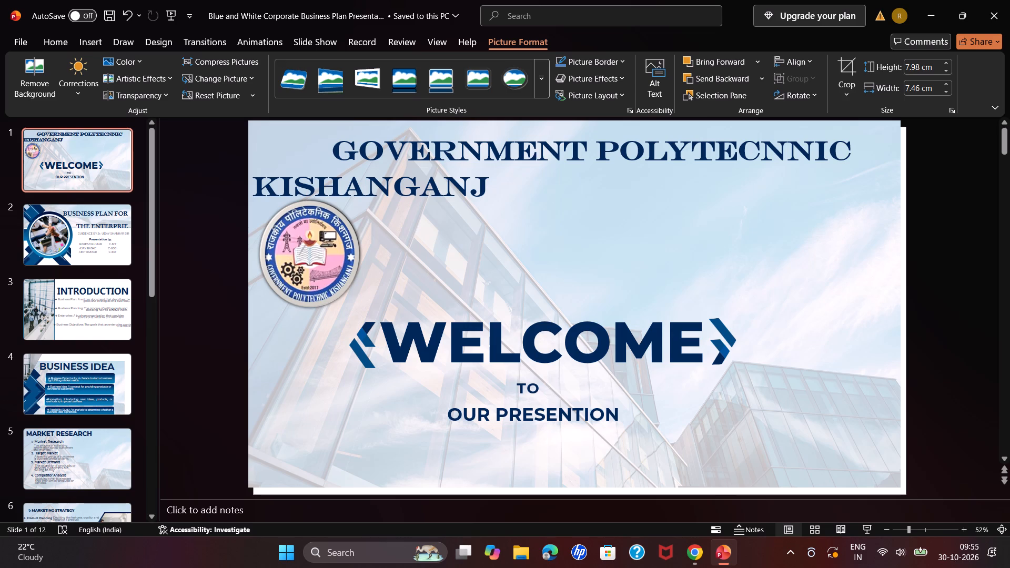
{"action": "left_click_drag", "start_coordinate": [358, 252], "coordinate": [368, 251]}
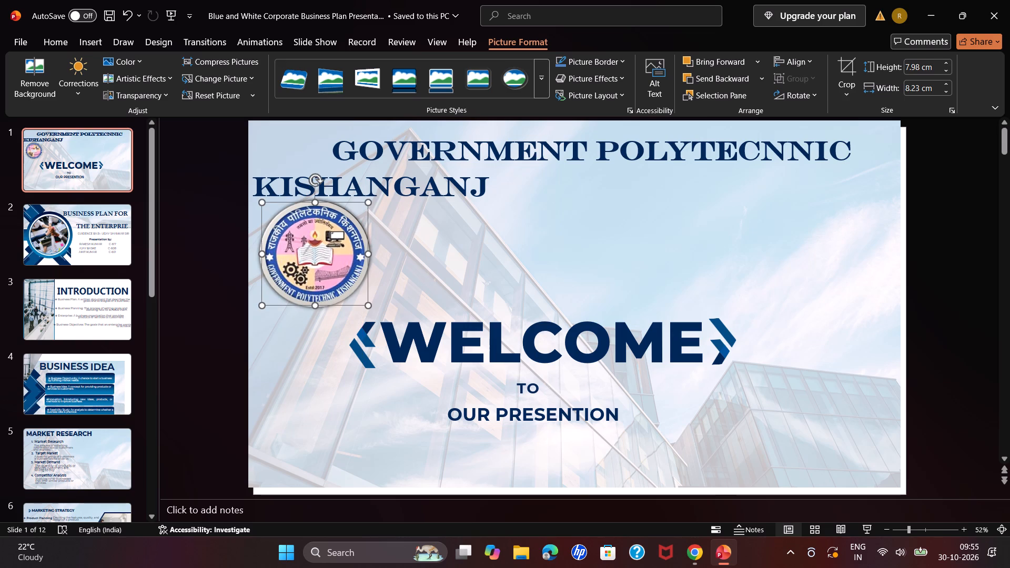
{"action": "left_click", "coordinate": [402, 255]}
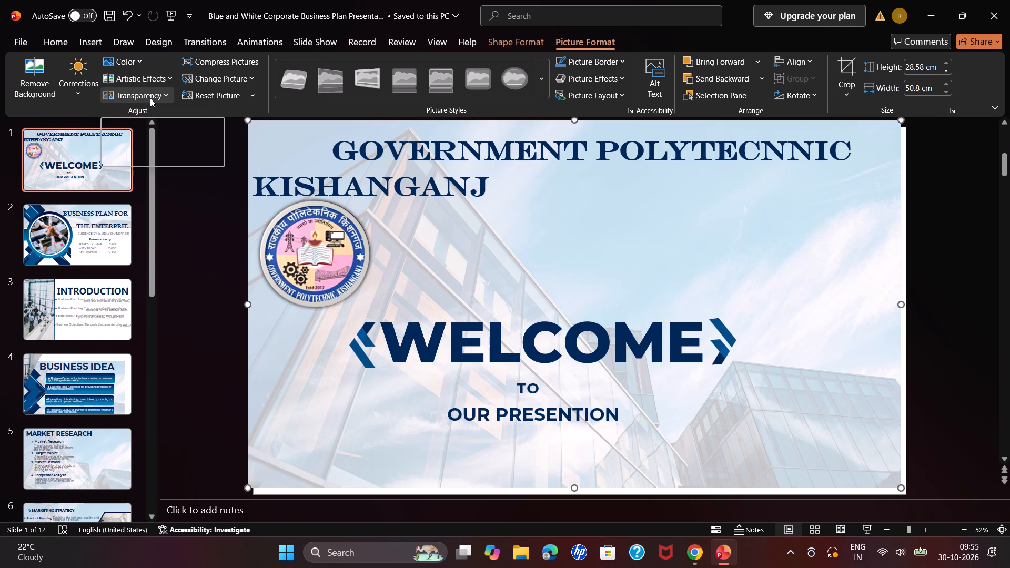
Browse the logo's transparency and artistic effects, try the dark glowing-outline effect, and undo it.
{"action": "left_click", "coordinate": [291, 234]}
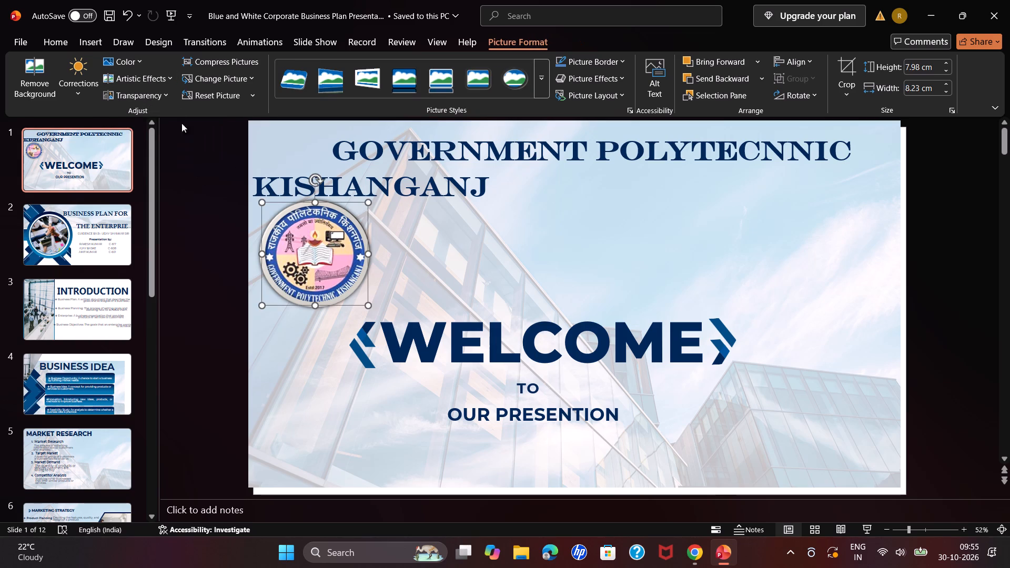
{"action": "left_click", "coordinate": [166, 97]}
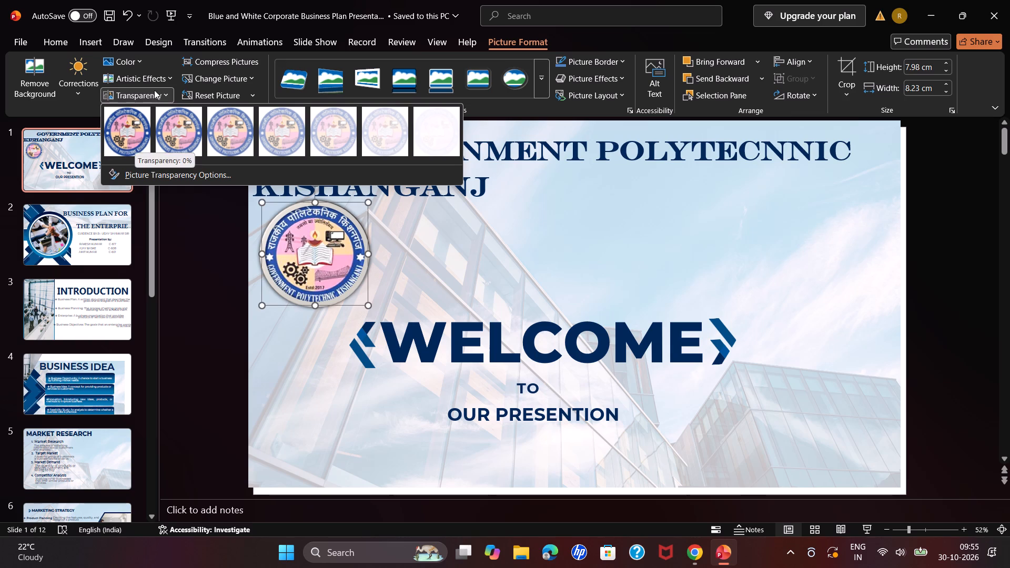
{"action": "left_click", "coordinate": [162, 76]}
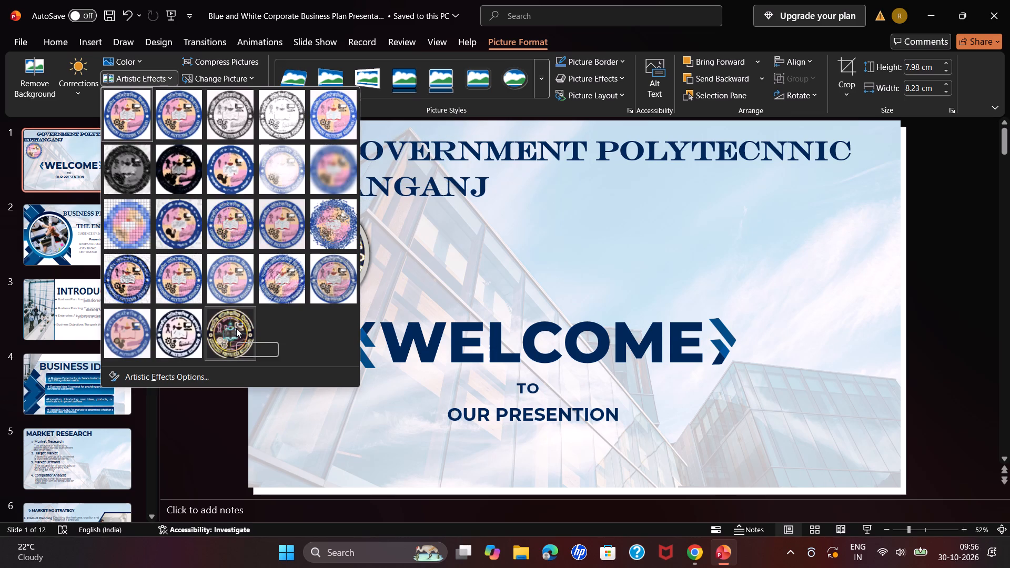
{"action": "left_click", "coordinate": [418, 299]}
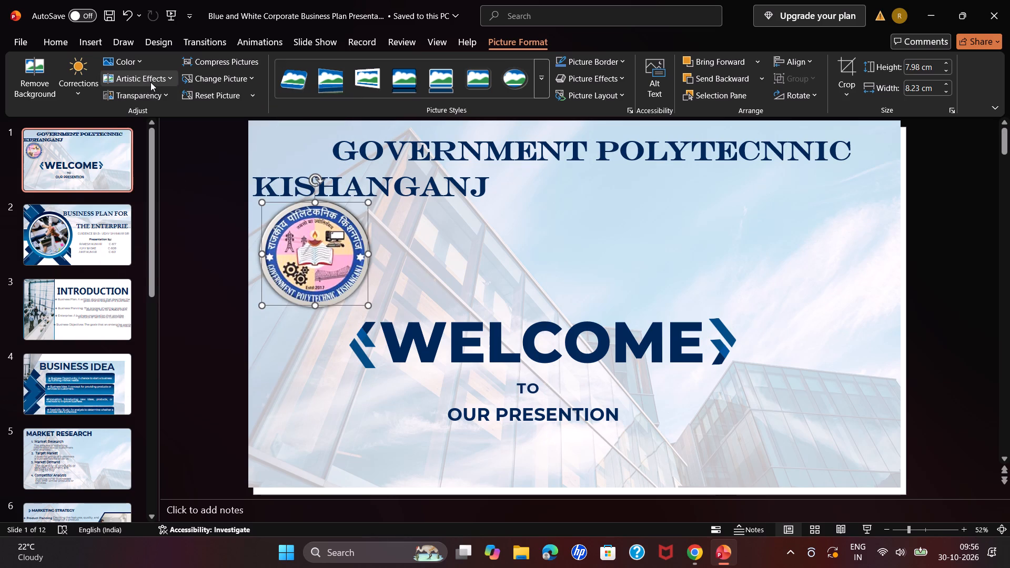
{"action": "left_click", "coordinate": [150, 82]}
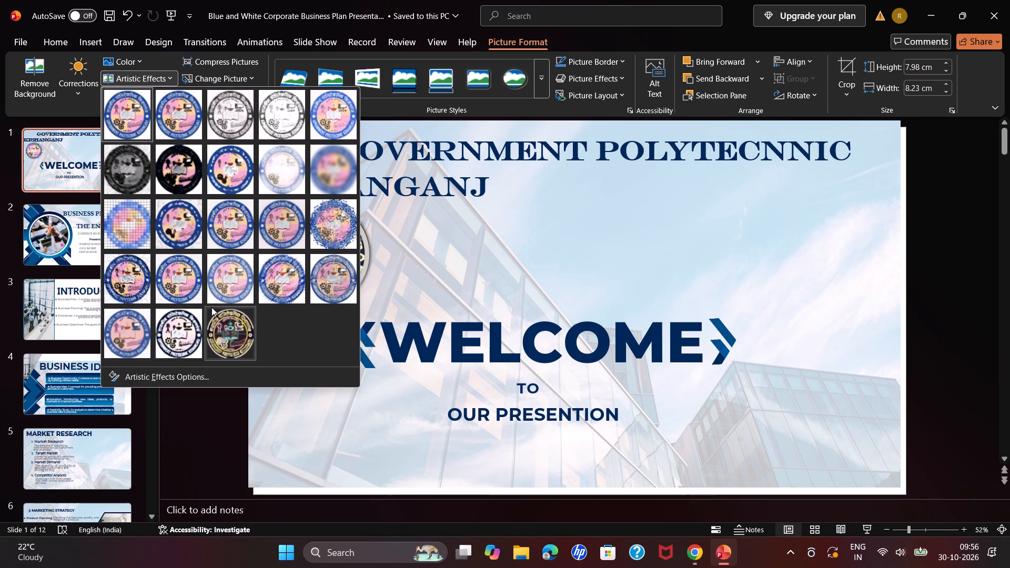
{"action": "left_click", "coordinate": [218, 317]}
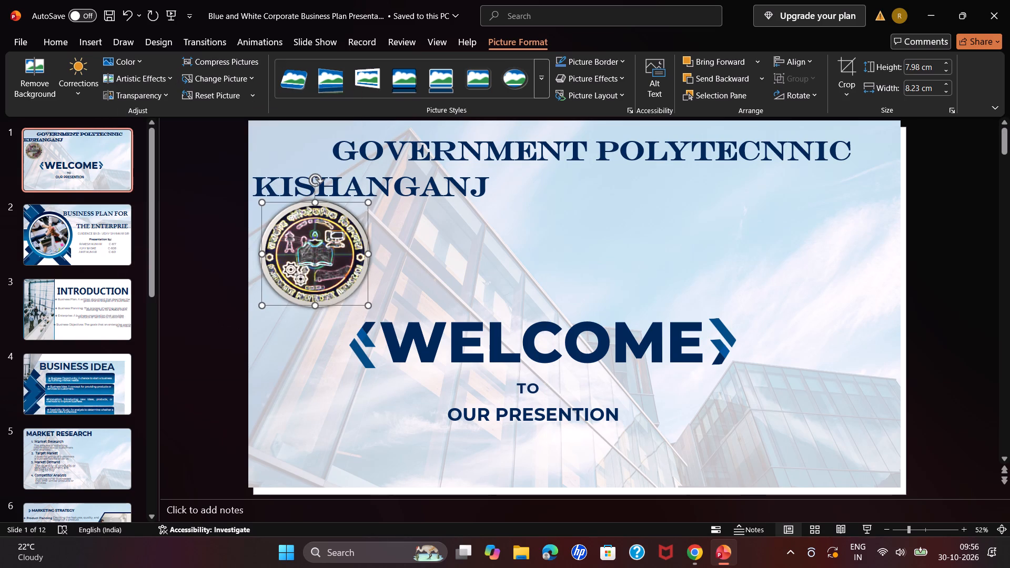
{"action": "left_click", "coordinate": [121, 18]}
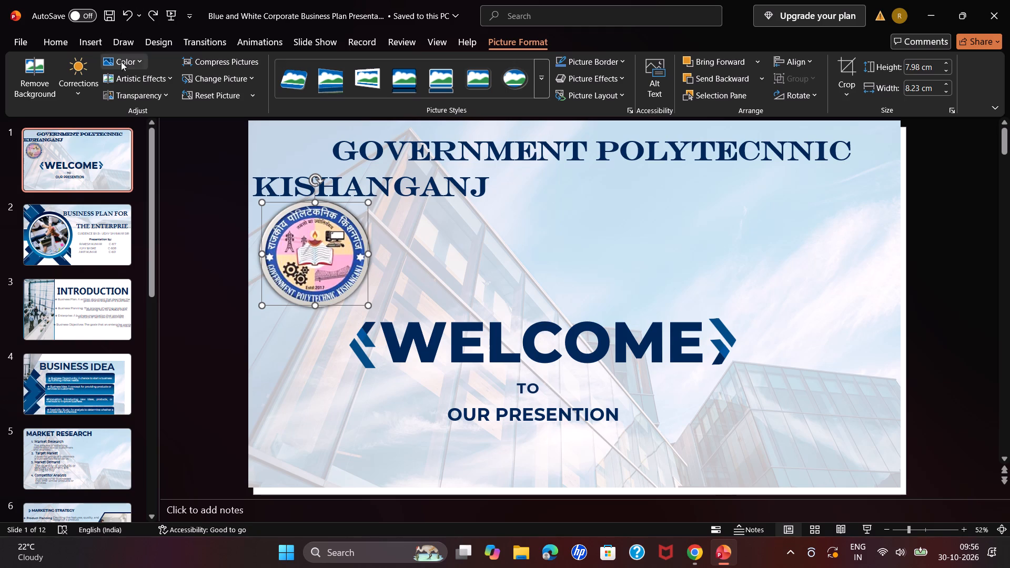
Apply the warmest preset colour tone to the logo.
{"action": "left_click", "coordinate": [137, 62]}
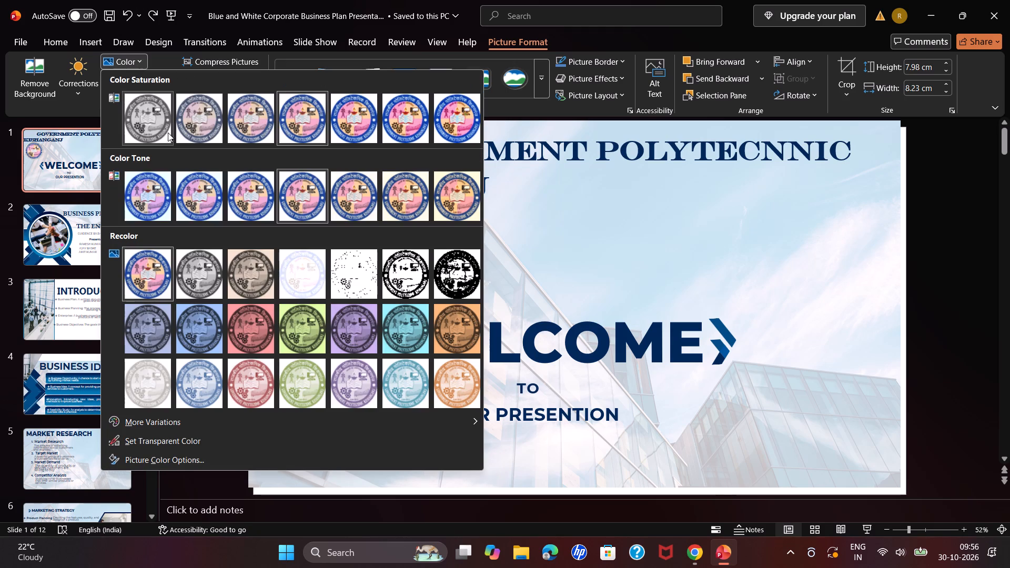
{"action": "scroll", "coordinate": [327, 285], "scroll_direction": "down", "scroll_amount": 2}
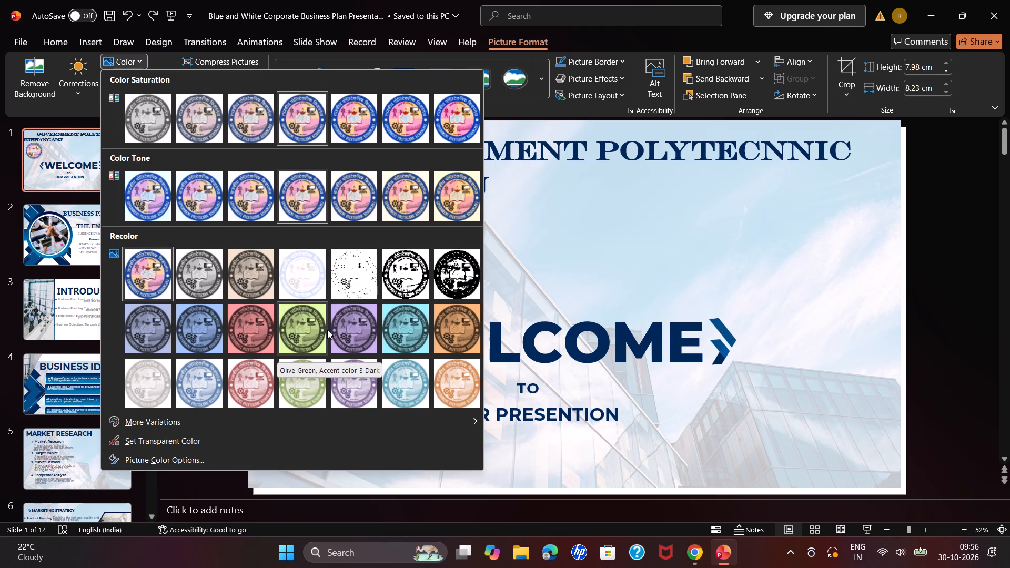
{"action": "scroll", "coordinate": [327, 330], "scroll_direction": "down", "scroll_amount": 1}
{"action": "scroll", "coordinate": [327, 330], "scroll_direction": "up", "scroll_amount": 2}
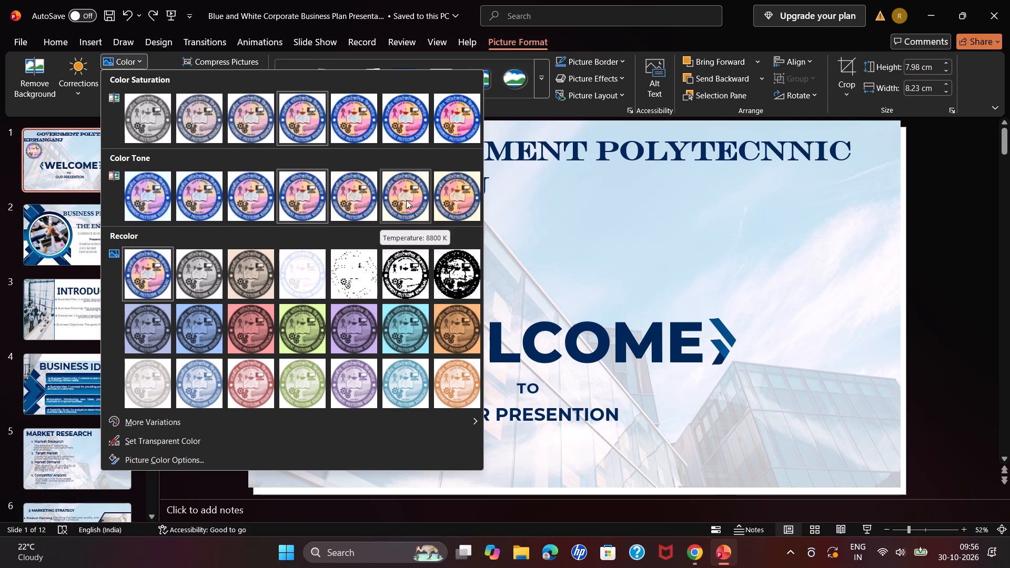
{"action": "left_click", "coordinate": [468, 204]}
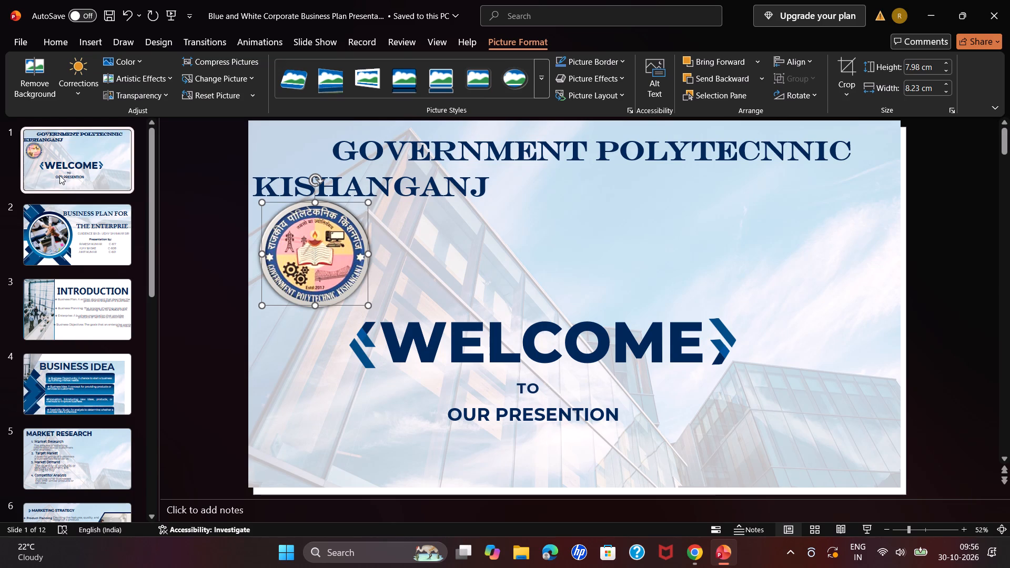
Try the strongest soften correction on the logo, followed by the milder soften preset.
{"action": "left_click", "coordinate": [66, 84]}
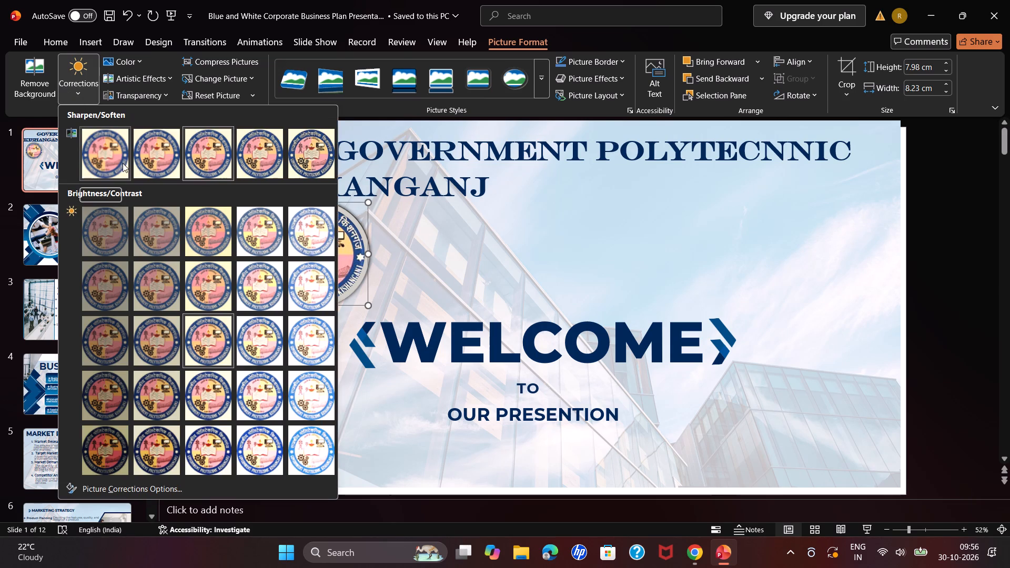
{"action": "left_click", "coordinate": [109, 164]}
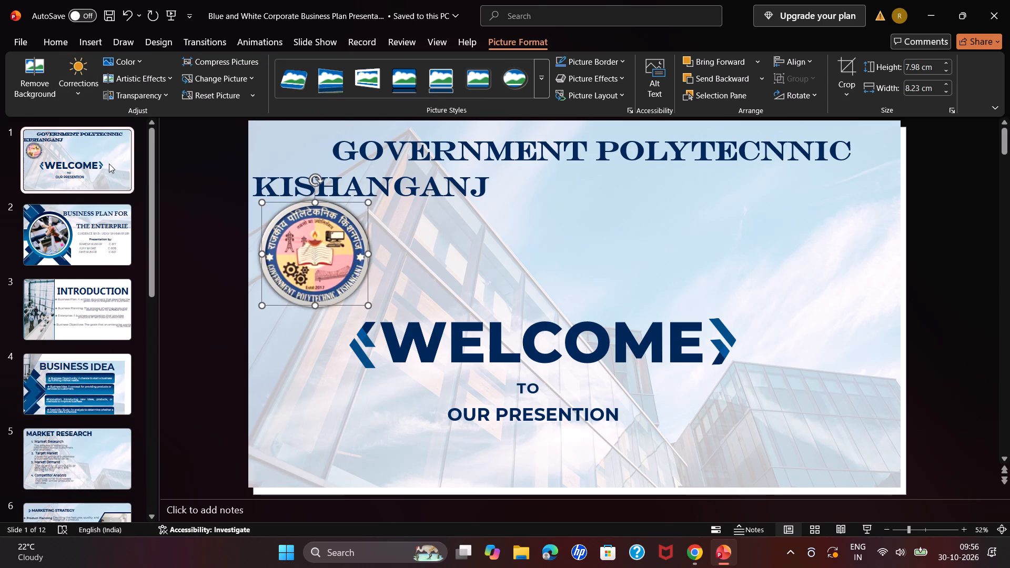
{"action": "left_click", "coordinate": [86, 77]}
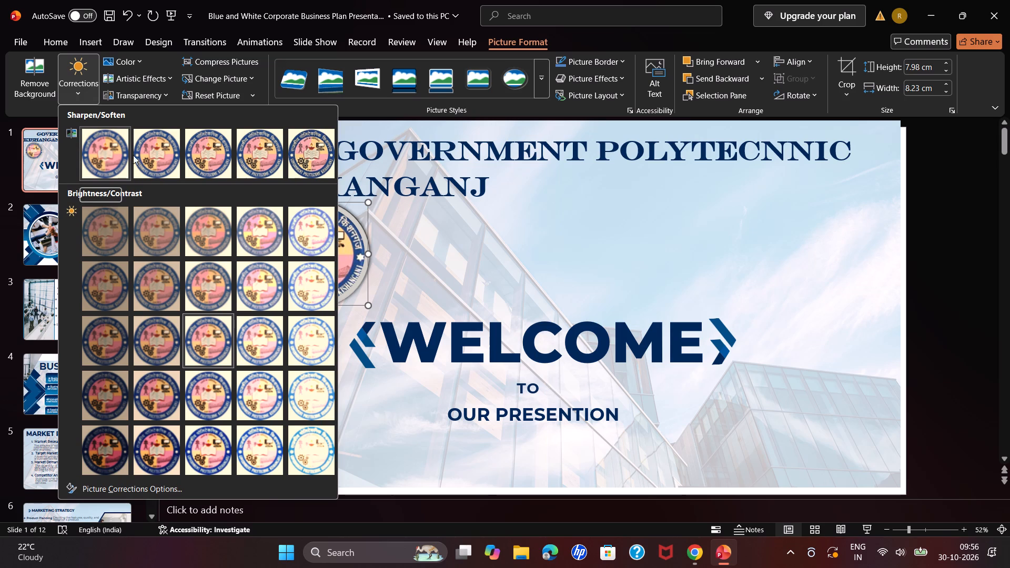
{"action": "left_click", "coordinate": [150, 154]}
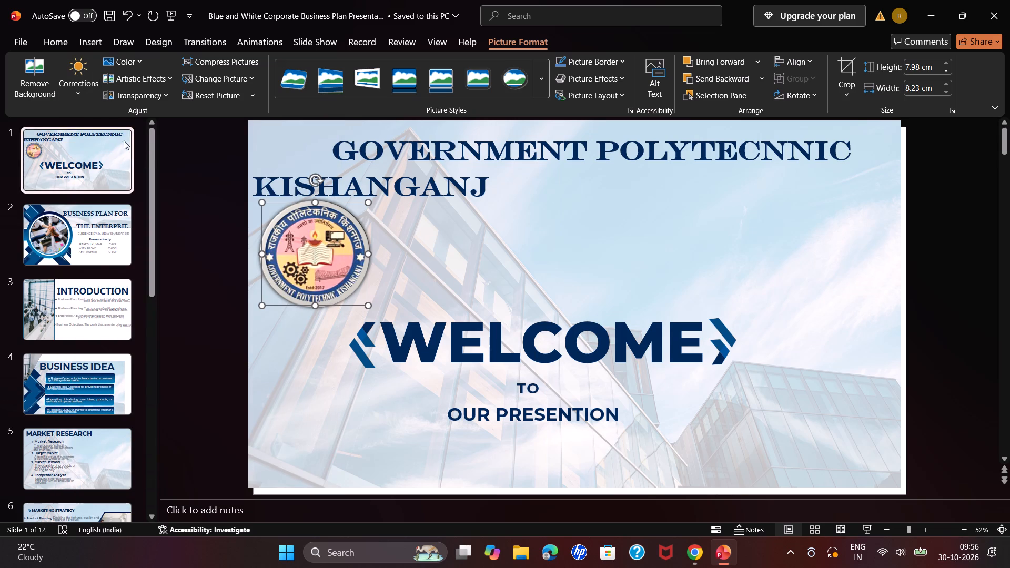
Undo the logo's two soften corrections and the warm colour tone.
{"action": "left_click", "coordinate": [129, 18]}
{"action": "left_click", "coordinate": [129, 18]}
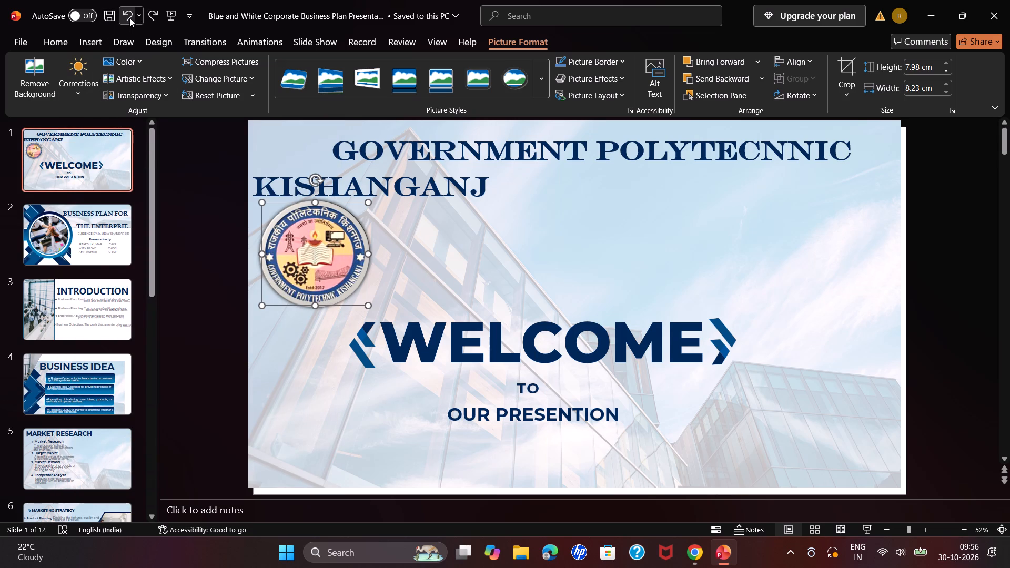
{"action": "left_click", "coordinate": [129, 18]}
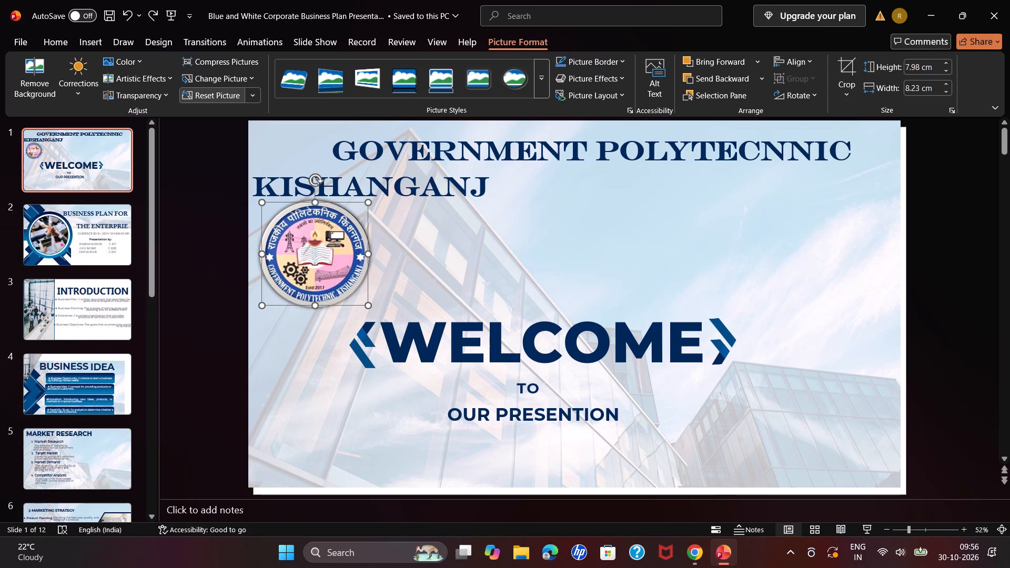
Increase the indent of the "GOVERNMENT POLYTECNNIC KISHANGANJ" heading by two levels.
{"action": "left_click", "coordinate": [330, 146]}
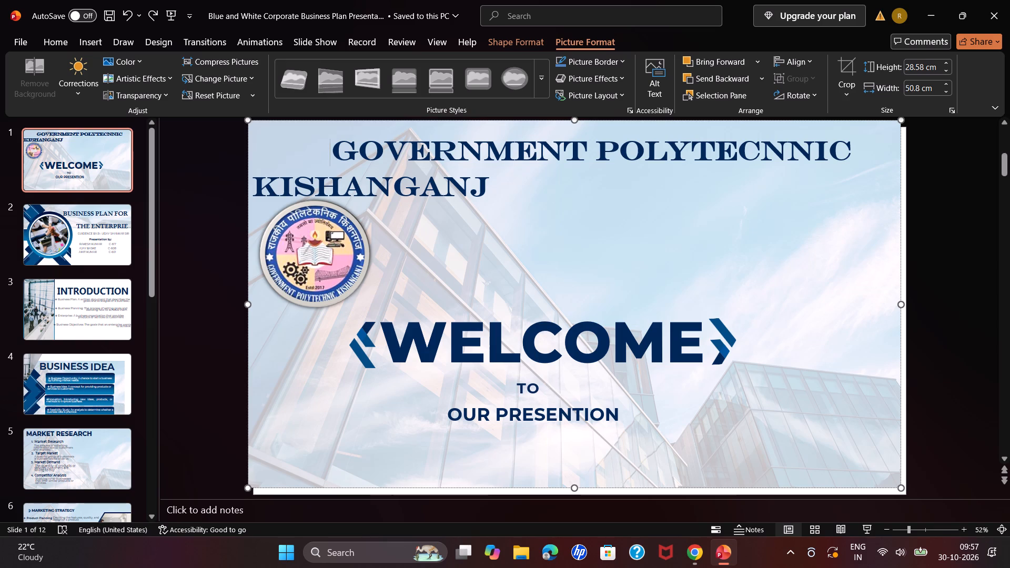
{"action": "left_click", "coordinate": [482, 195]}
{"action": "left_click_drag", "start_coordinate": [487, 188], "coordinate": [344, 199]}
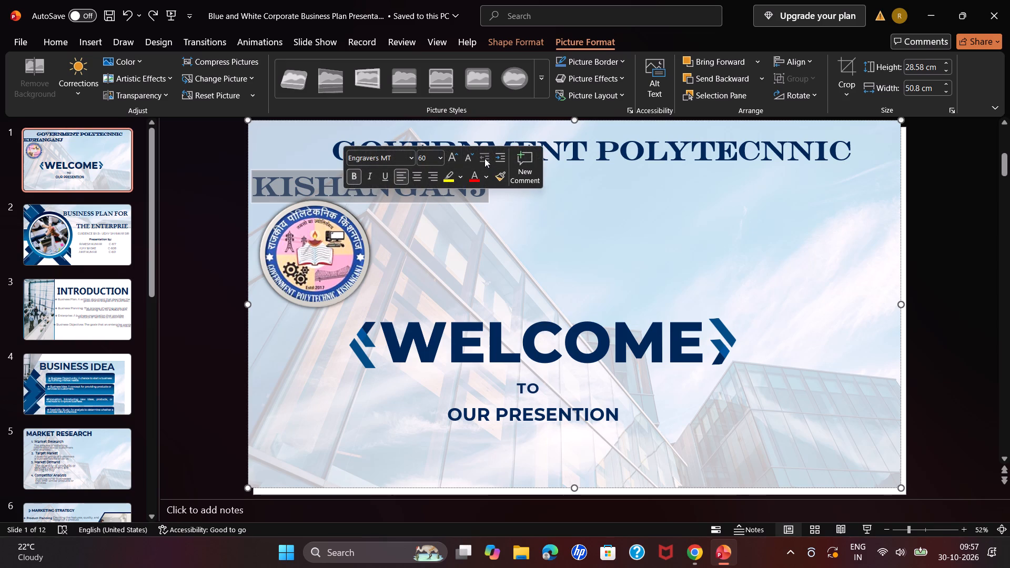
{"action": "left_click", "coordinate": [503, 163]}
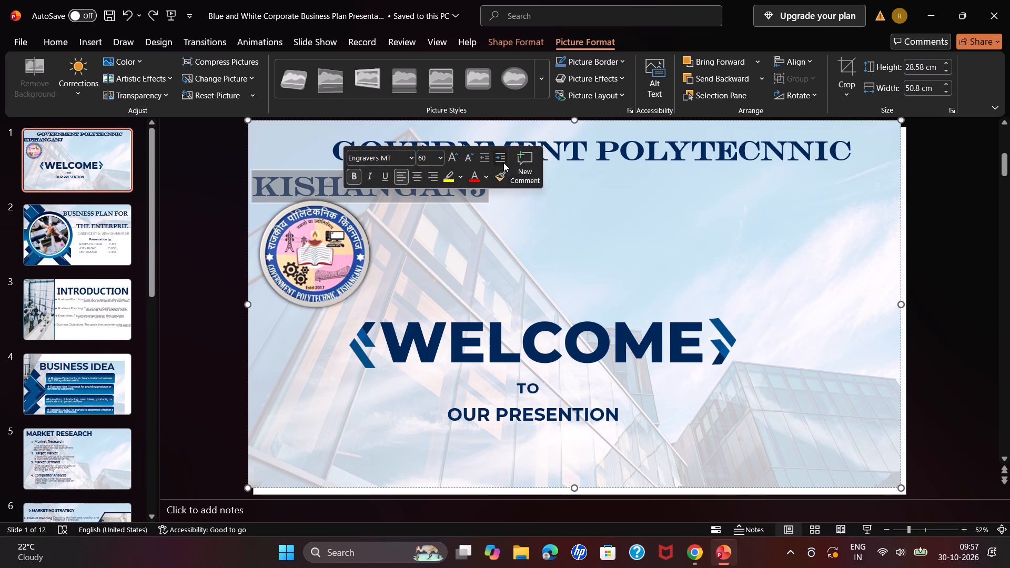
{"action": "left_click", "coordinate": [503, 163]}
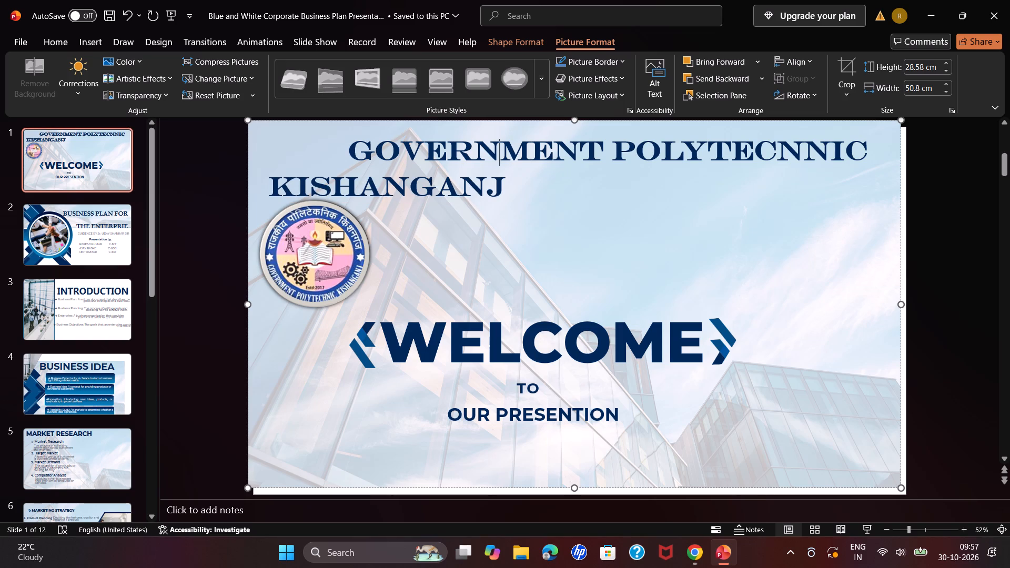
{"action": "left_click_drag", "start_coordinate": [500, 186], "coordinate": [363, 178]}
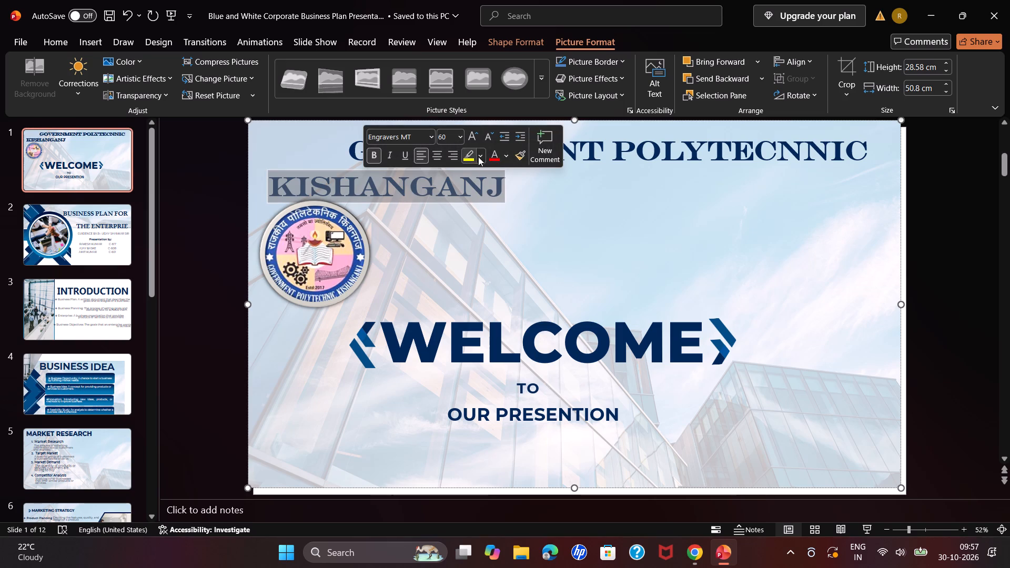
{"action": "left_click", "coordinate": [516, 136]}
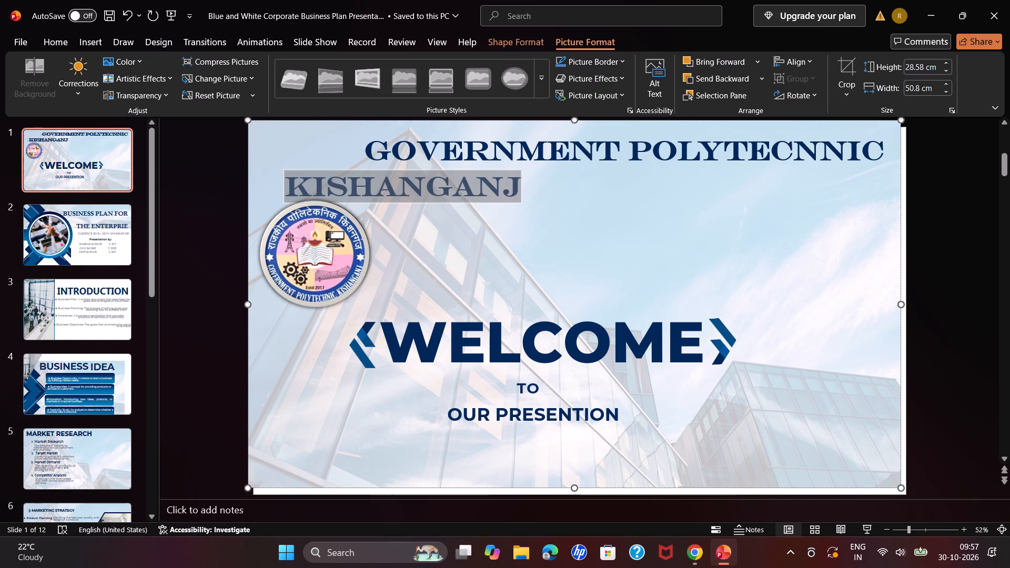
{"action": "left_click", "coordinate": [513, 186]}
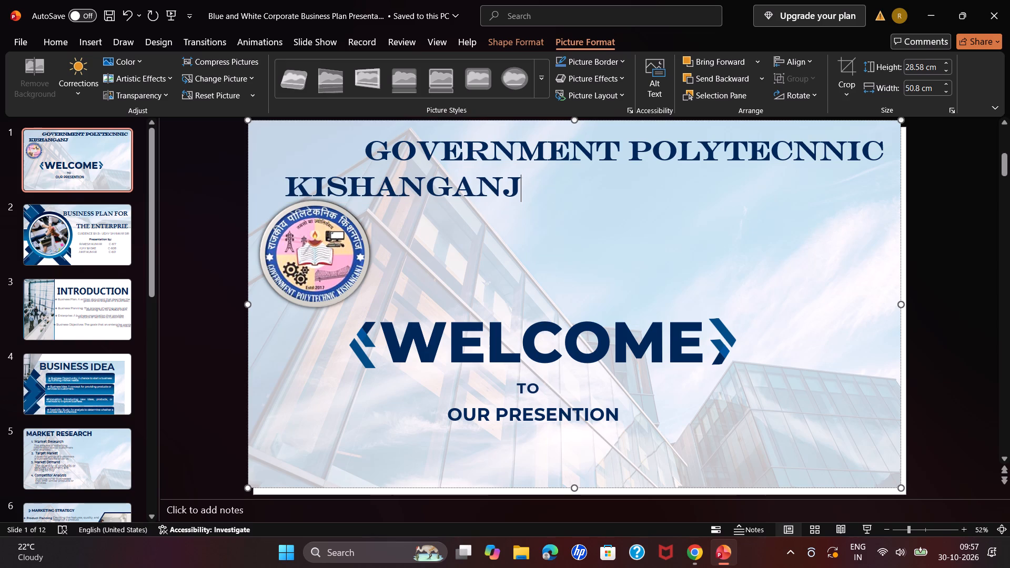
{"action": "left_click_drag", "start_coordinate": [514, 188], "coordinate": [388, 175]}
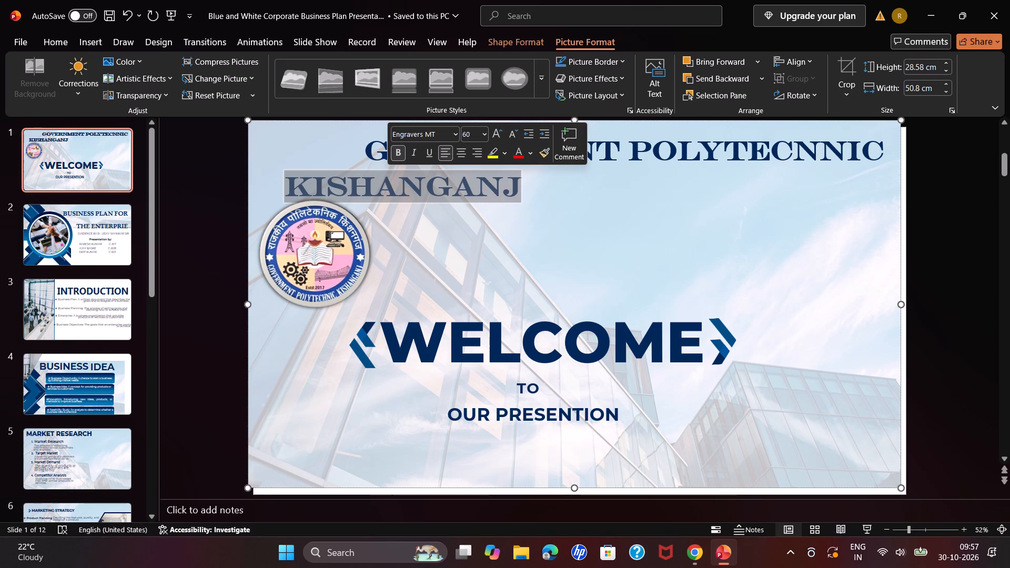
Delete the leading spaces before "GOVERNMENT" so the heading's first line starts level with "KISHANGANJ".
{"action": "left_click", "coordinate": [360, 150]}
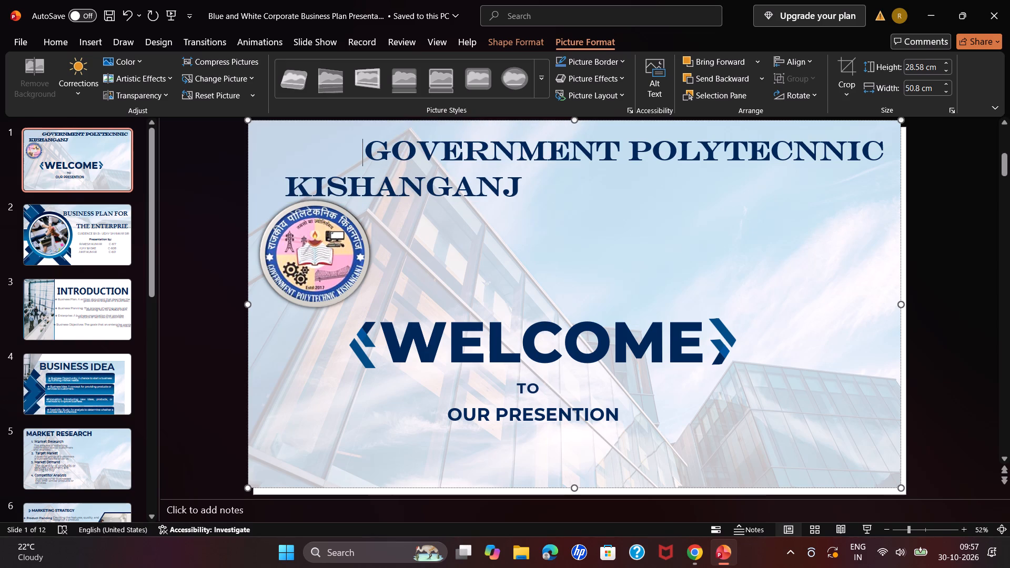
{"action": "key", "text": "BackSpace"}
{"action": "key", "text": "BackSpace"}
{"action": "key", "text": "BackSpace"}
{"action": "key", "text": "BackSpace"}
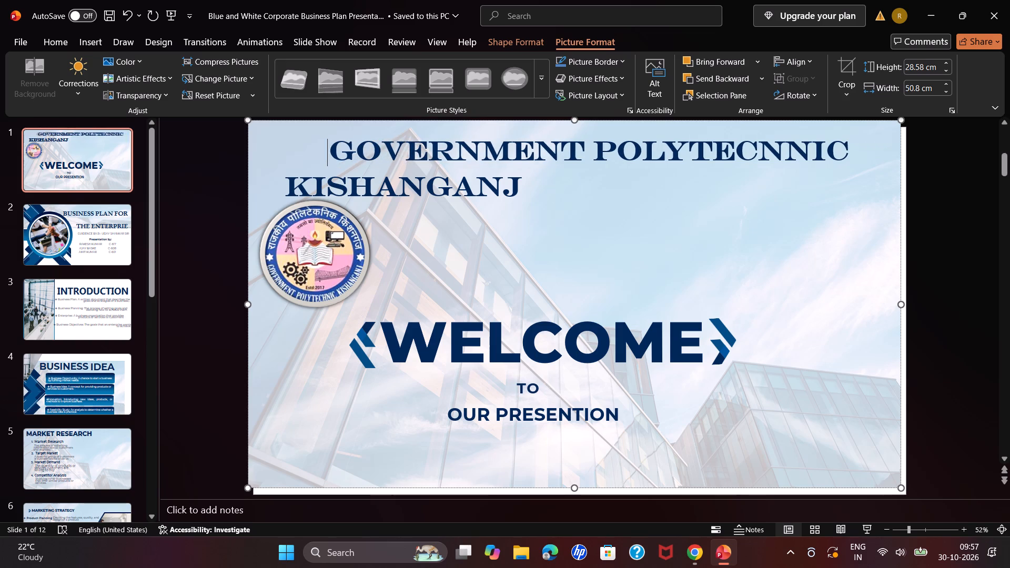
{"action": "key", "text": "BackSpace"}
{"action": "key", "text": "BackSpace"}
{"action": "key", "text": "BackSpace"}
{"action": "key", "text": "BackSpace"}
{"action": "key", "text": "BackSpace"}
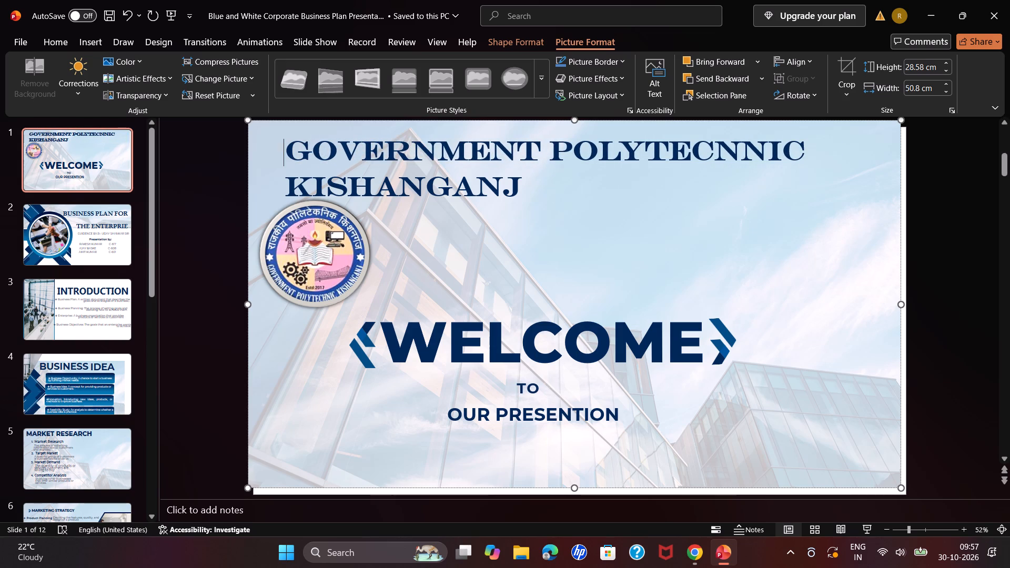
Increase the heading's indent by five more levels to make room for the logo beside it.
{"action": "left_click_drag", "start_coordinate": [521, 188], "coordinate": [334, 196]}
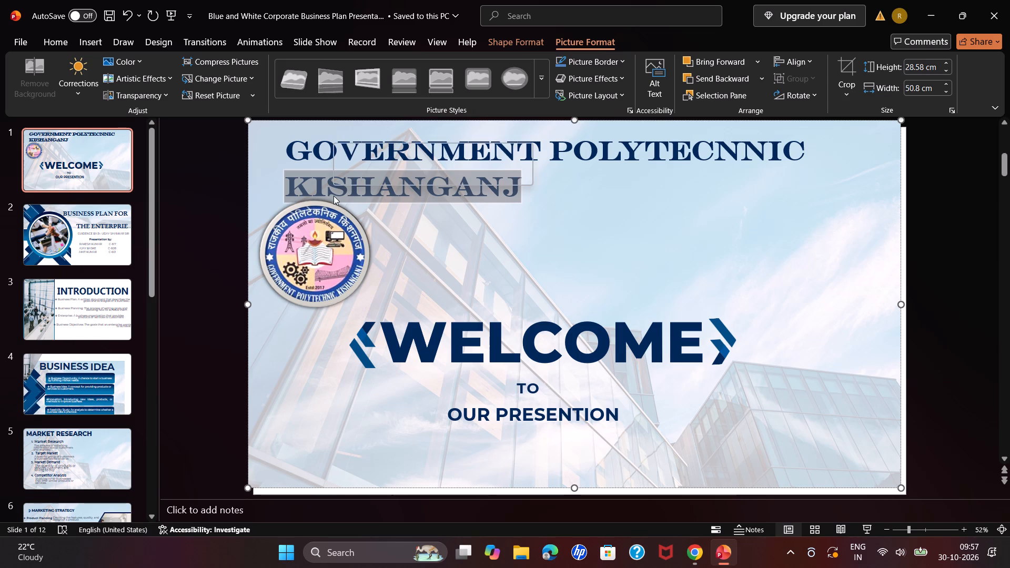
{"action": "left_click", "coordinate": [494, 154]}
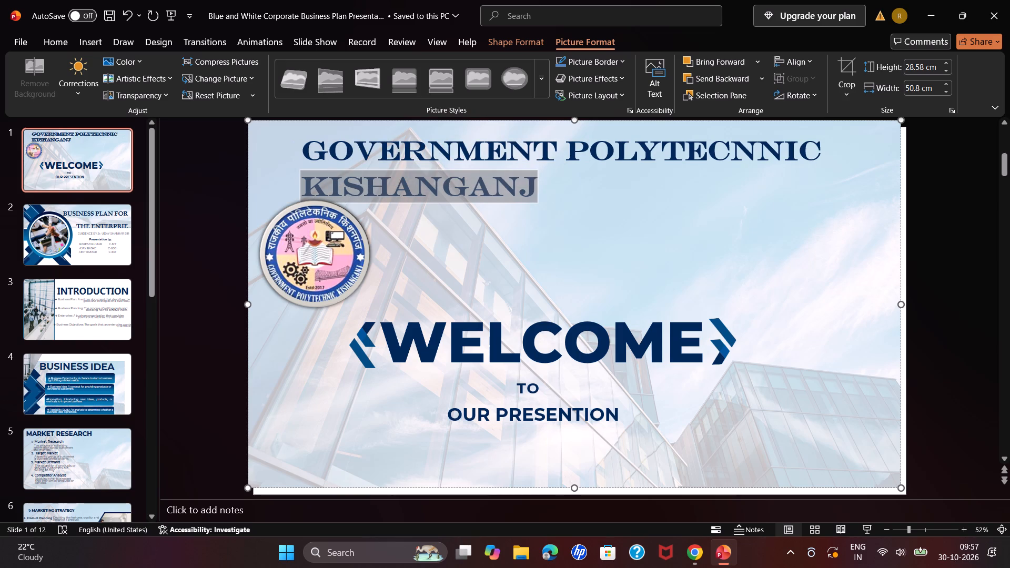
{"action": "left_click", "coordinate": [537, 185]}
{"action": "left_click_drag", "start_coordinate": [537, 185], "coordinate": [368, 191]}
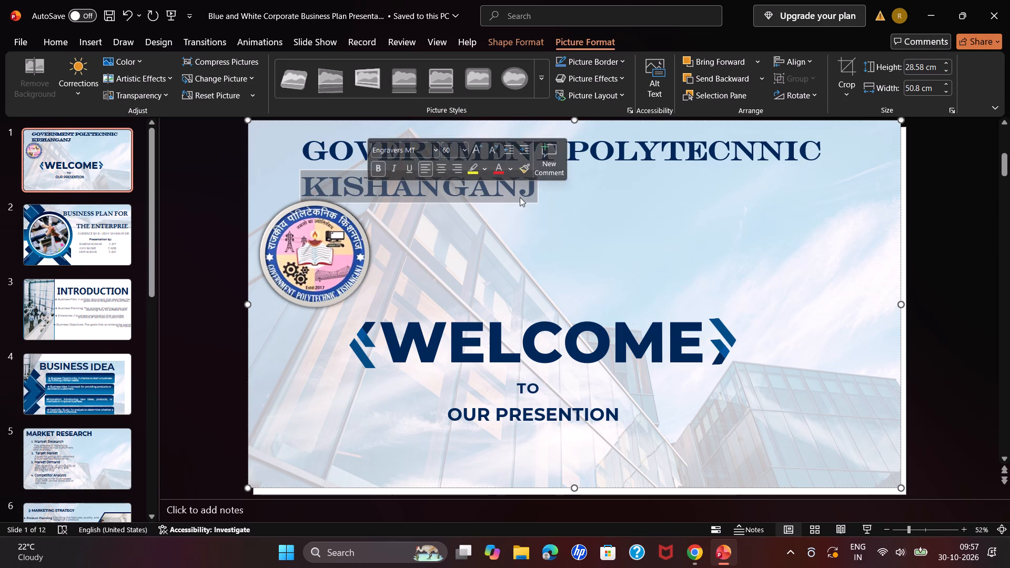
{"action": "left_click", "coordinate": [525, 151]}
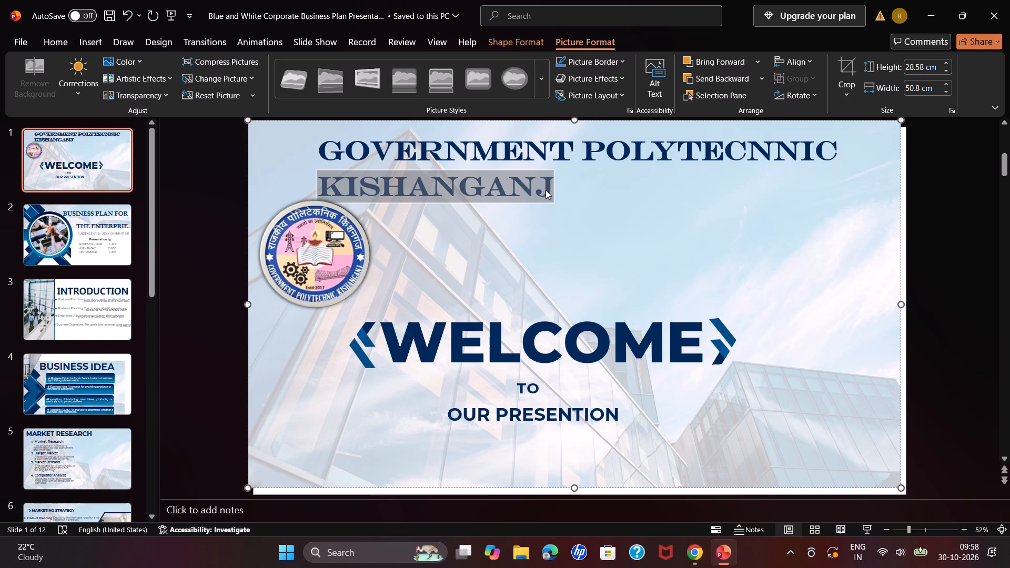
{"action": "left_click", "coordinate": [550, 190]}
{"action": "left_click_drag", "start_coordinate": [550, 190], "coordinate": [346, 213]}
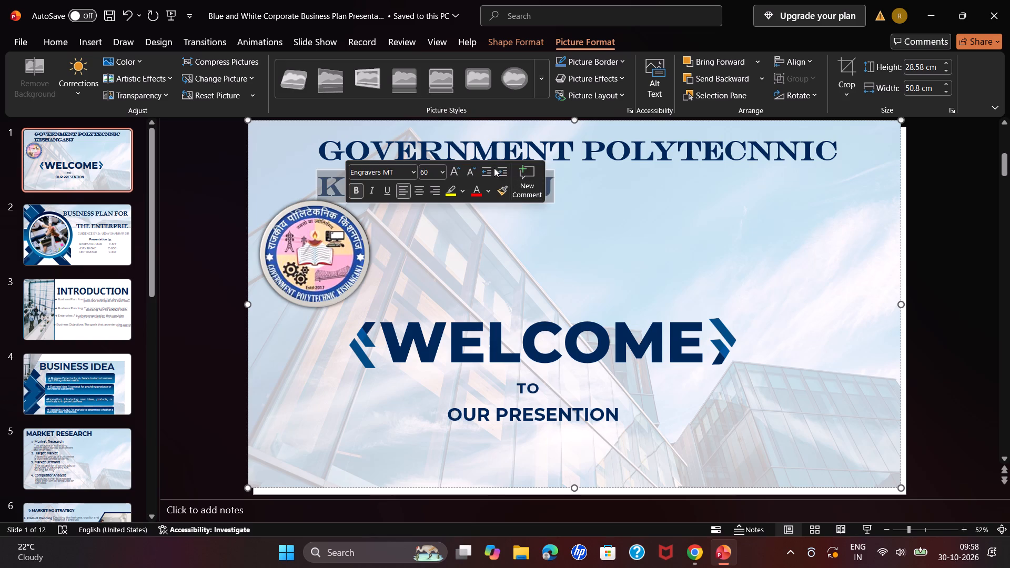
{"action": "left_click", "coordinate": [505, 175]}
{"action": "left_click", "coordinate": [571, 197]}
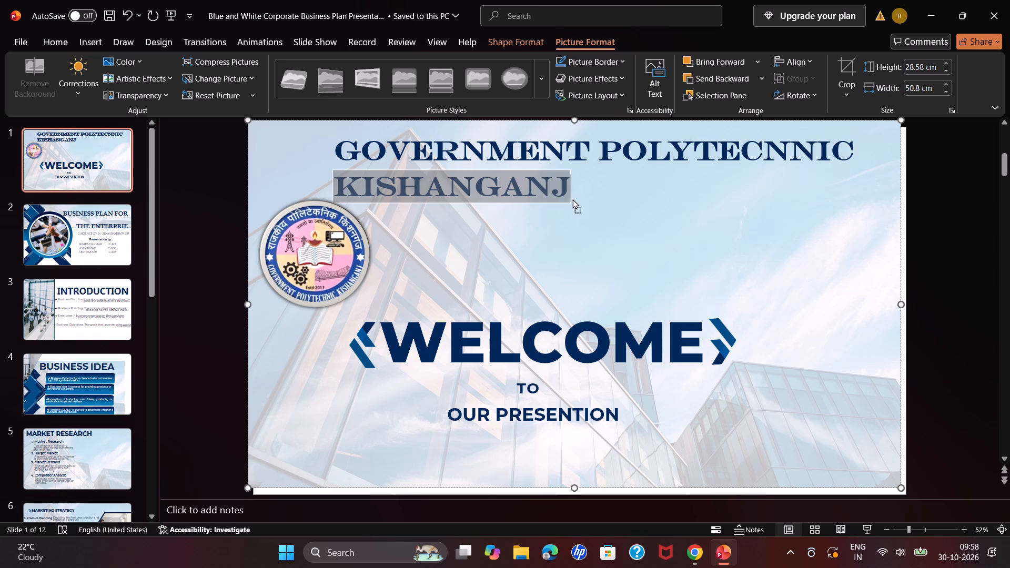
{"action": "left_click_drag", "start_coordinate": [569, 200], "coordinate": [569, 201]}
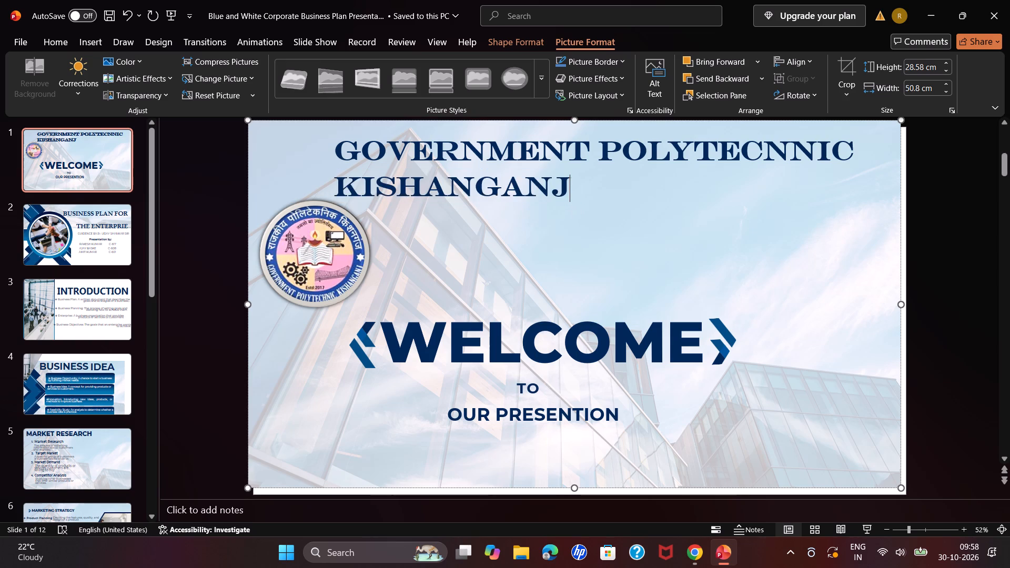
{"action": "left_click_drag", "start_coordinate": [569, 201], "coordinate": [387, 181]}
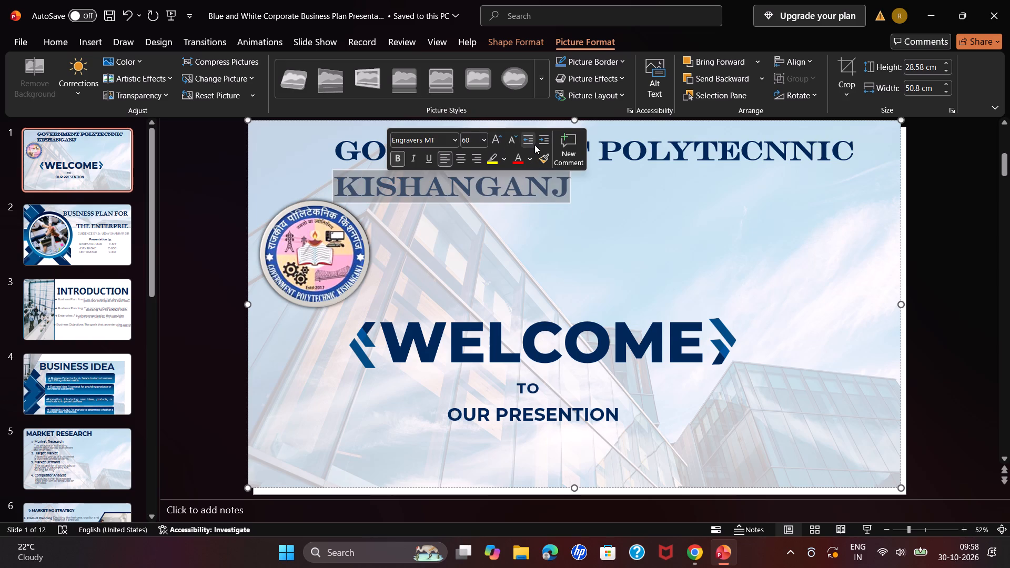
{"action": "left_click", "coordinate": [542, 143]}
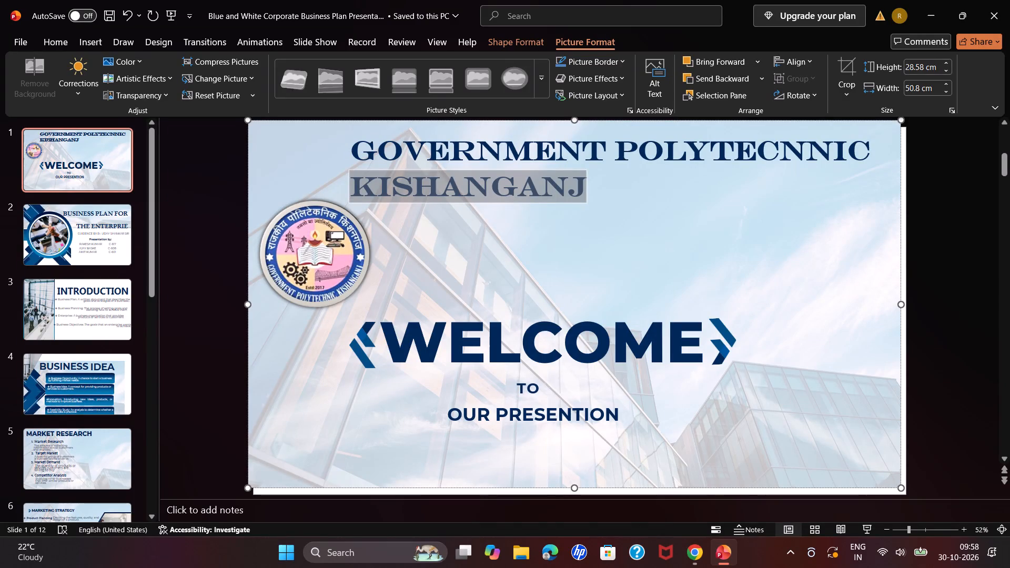
{"action": "left_click_drag", "start_coordinate": [589, 194], "coordinate": [589, 197]}
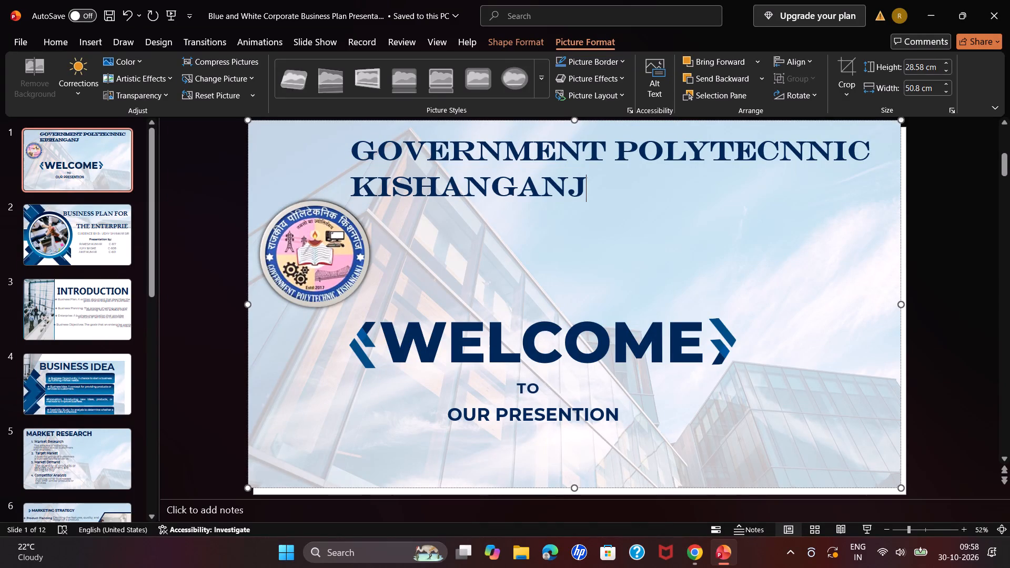
{"action": "left_click_drag", "start_coordinate": [589, 197], "coordinate": [417, 209]}
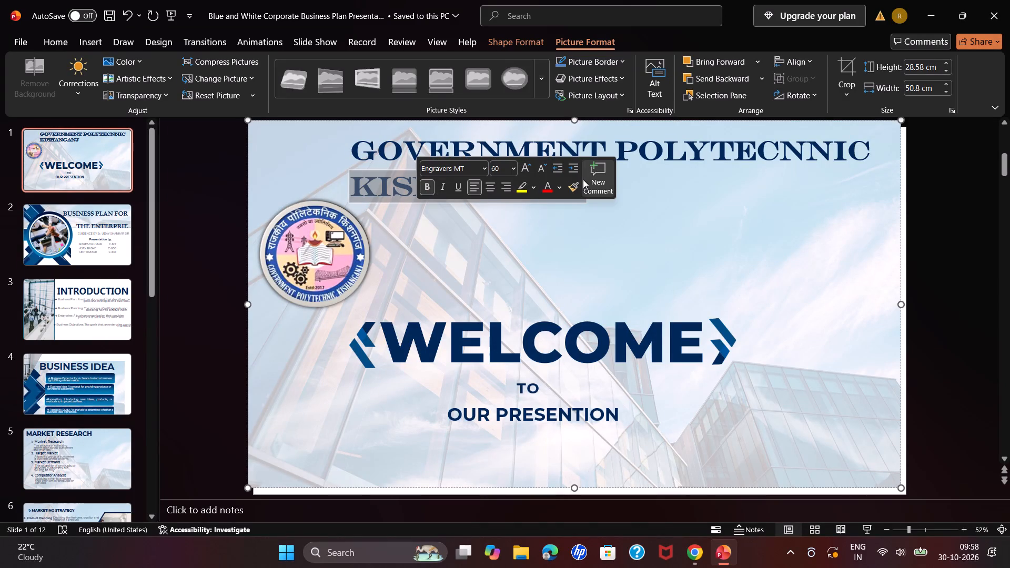
{"action": "left_click", "coordinate": [573, 174]}
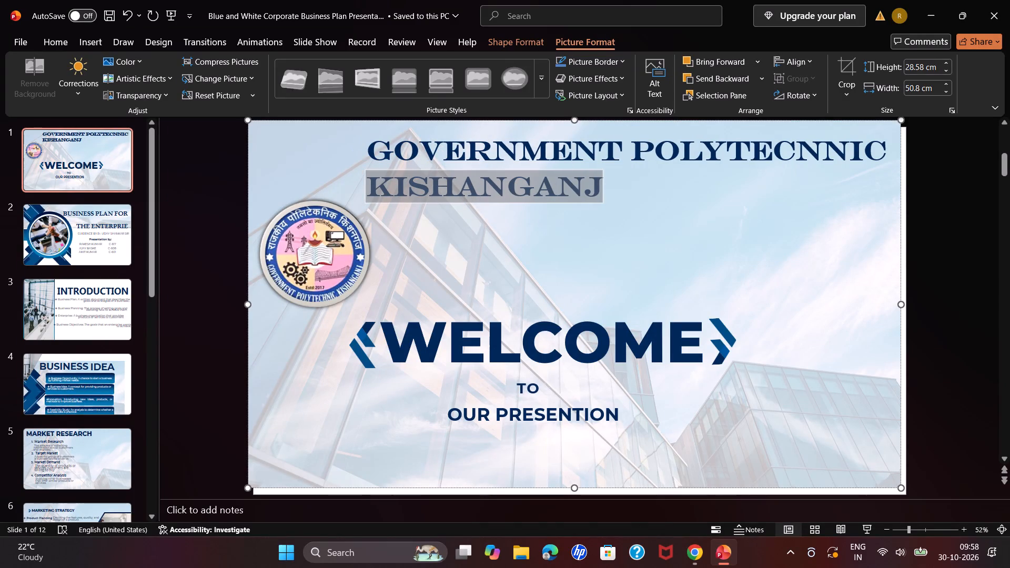
Move the college logo up into the slide's upper-left corner, beside the two-line heading.
{"action": "left_click_drag", "start_coordinate": [350, 237], "coordinate": [352, 233]}
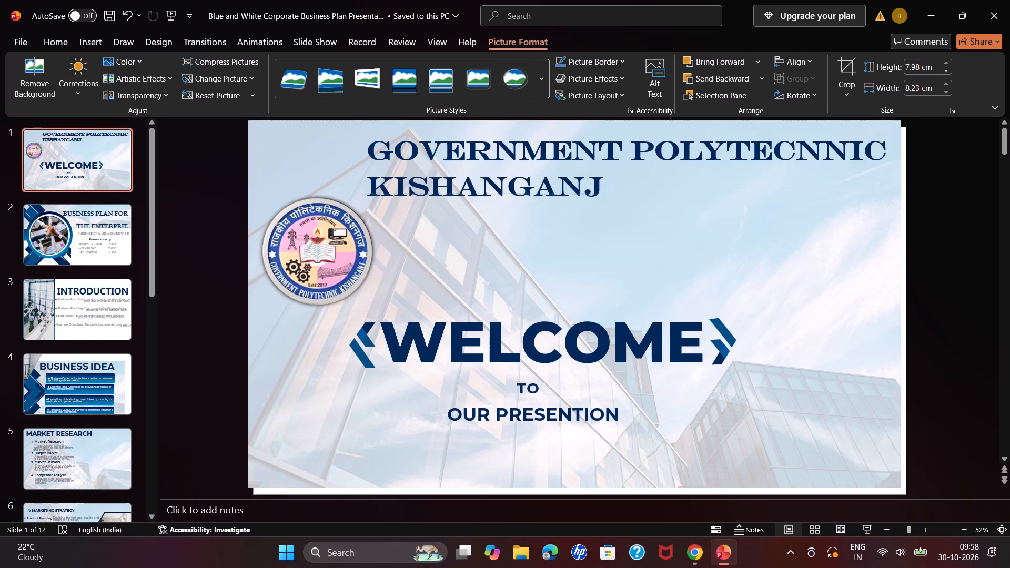
{"action": "left_click_drag", "start_coordinate": [352, 233], "coordinate": [337, 155]}
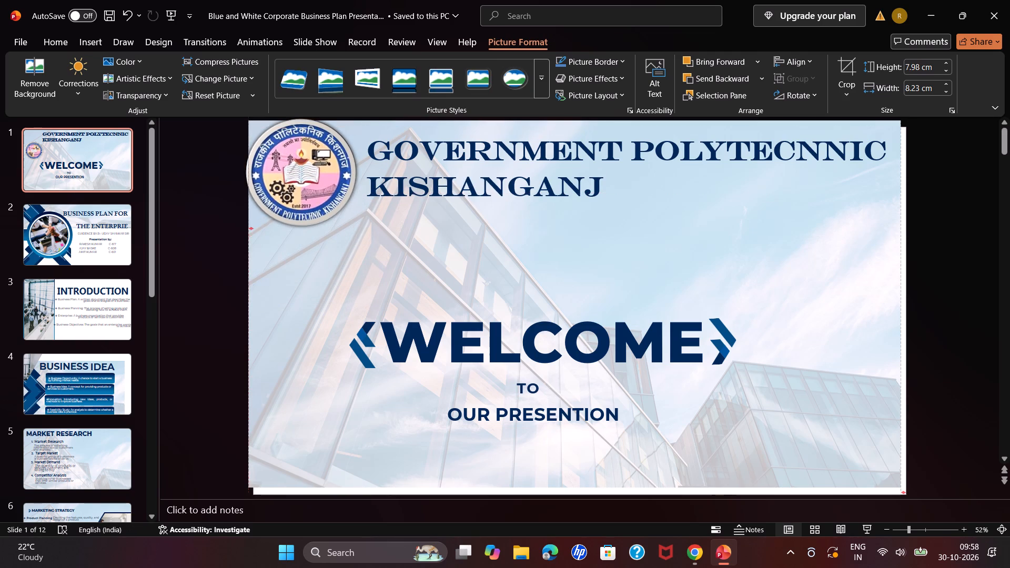
{"action": "left_click_drag", "start_coordinate": [337, 155], "coordinate": [340, 154]}
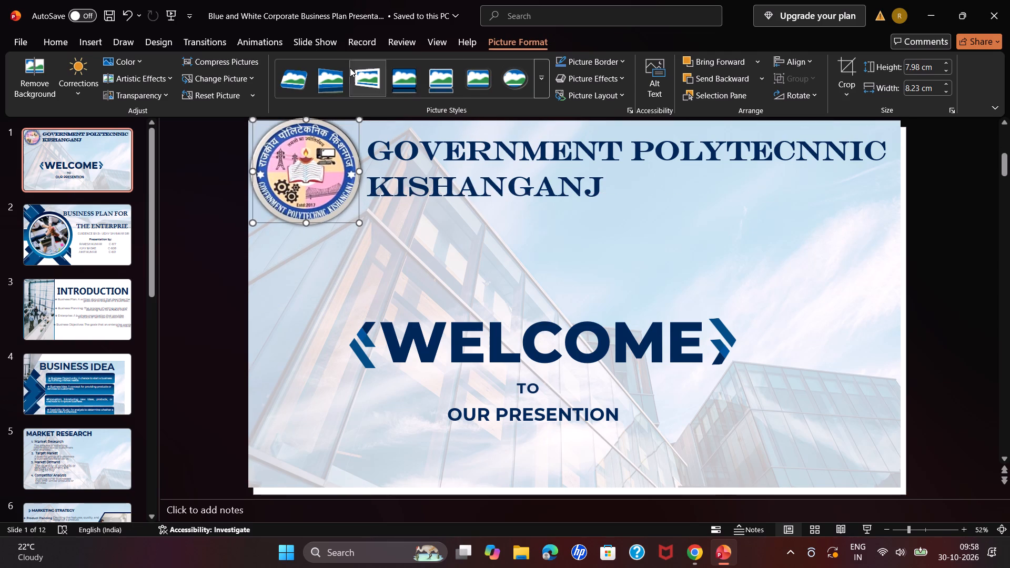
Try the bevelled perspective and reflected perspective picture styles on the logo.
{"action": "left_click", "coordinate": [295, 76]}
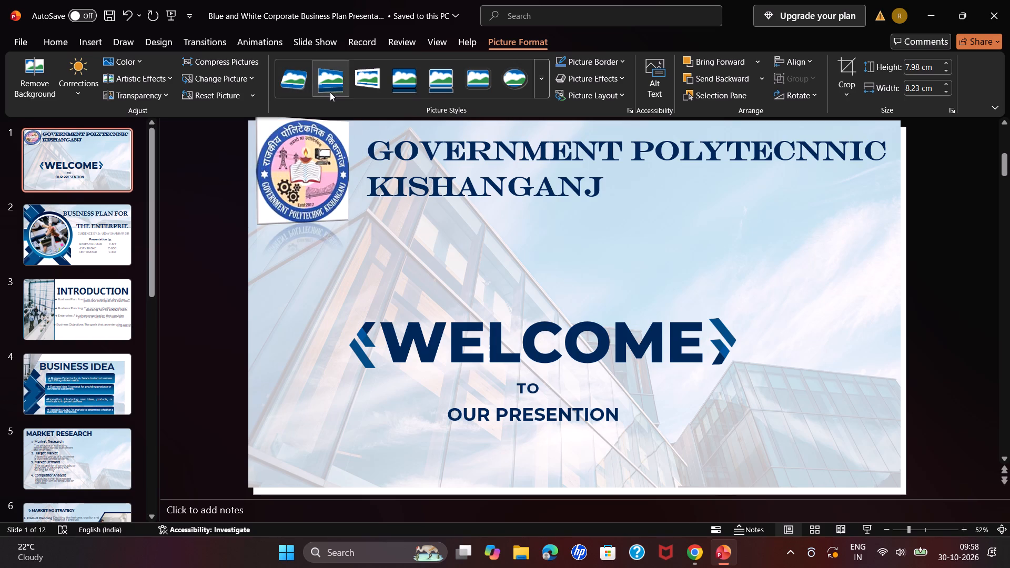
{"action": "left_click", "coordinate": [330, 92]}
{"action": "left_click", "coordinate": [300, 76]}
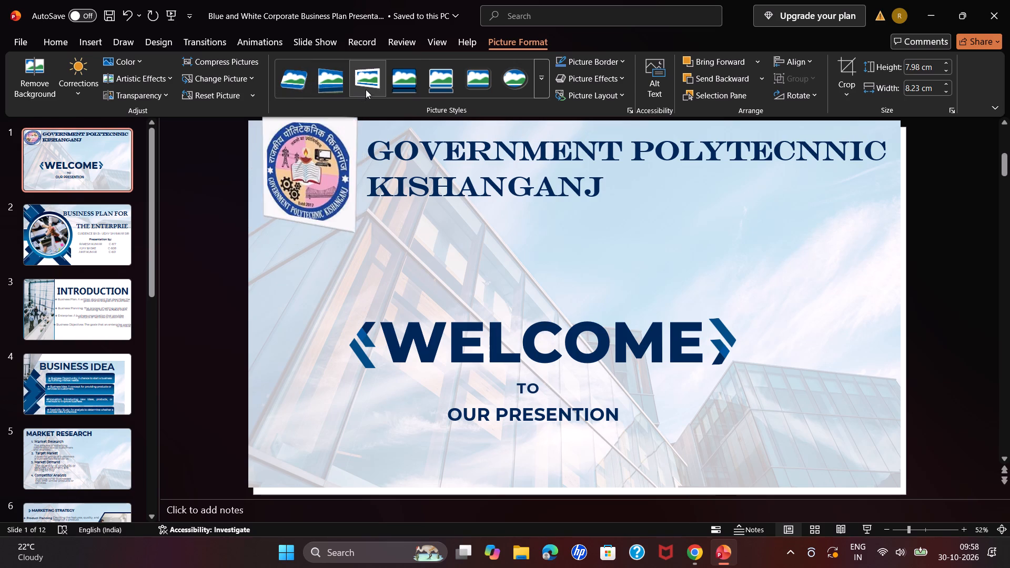
Apply the simple white frame picture style to the logo.
{"action": "left_click", "coordinate": [543, 89]}
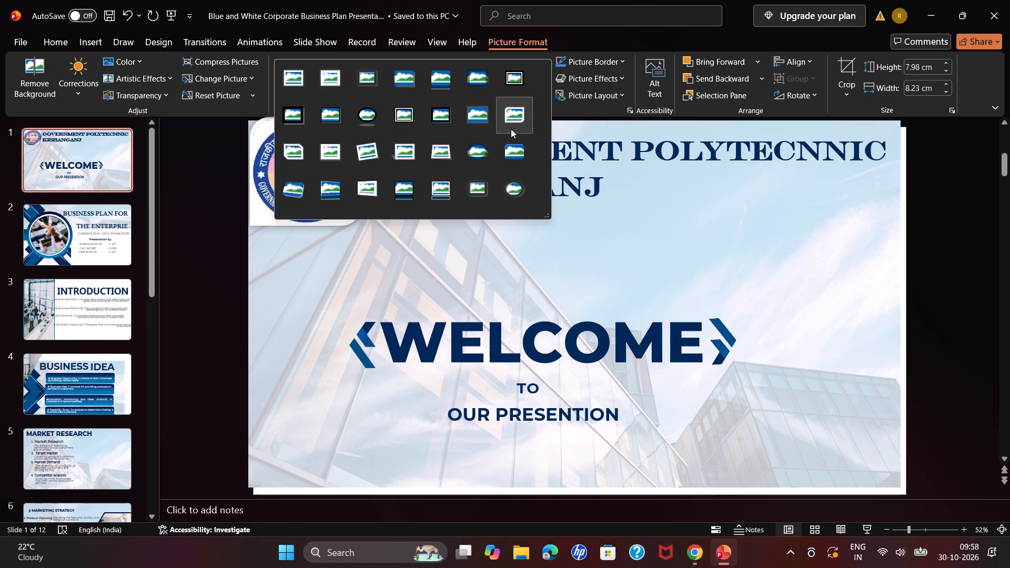
{"action": "left_click", "coordinate": [296, 72]}
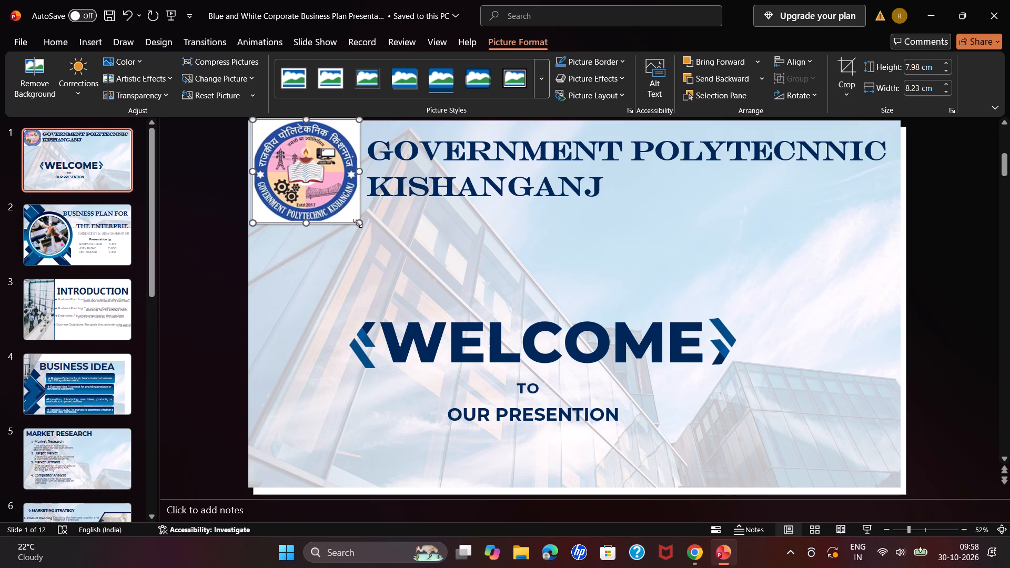
Enlarge the logo slightly to about 8.29 cm high by 8.56 cm wide.
{"action": "left_click_drag", "start_coordinate": [356, 221], "coordinate": [361, 225]}
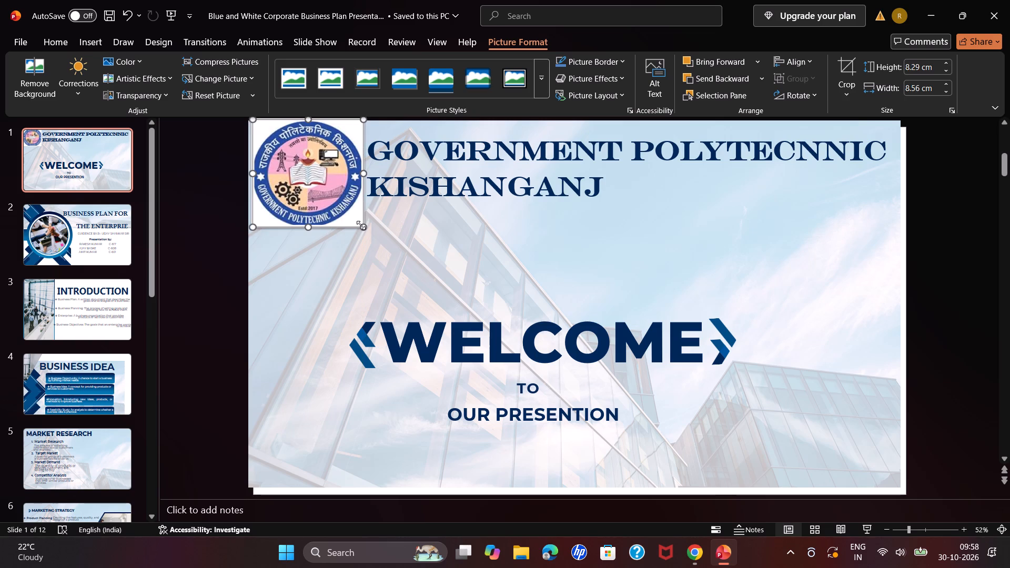
Set the logo's reflection picture effect to No Reflection.
{"action": "left_click", "coordinate": [589, 83]}
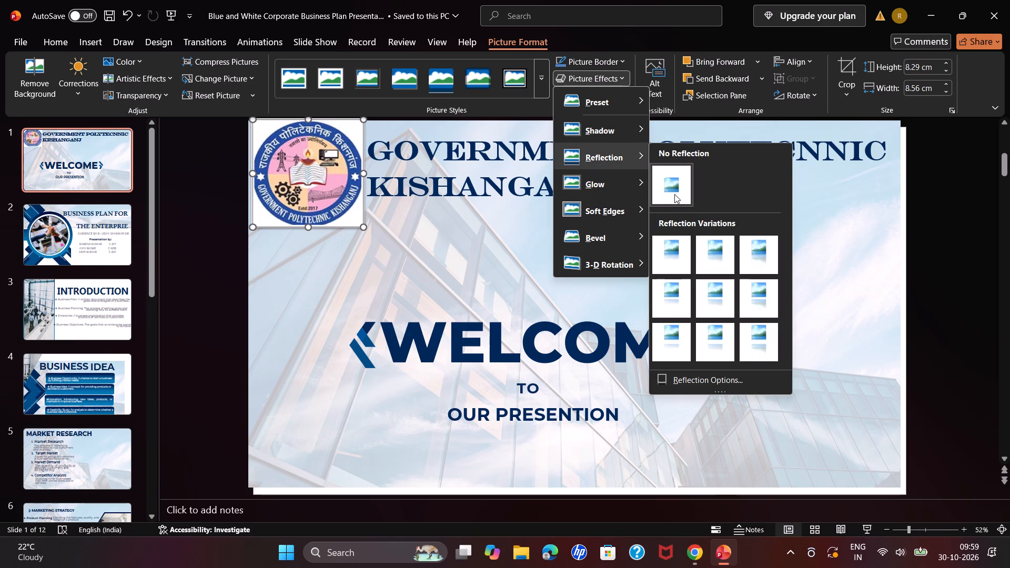
{"action": "left_click", "coordinate": [674, 194]}
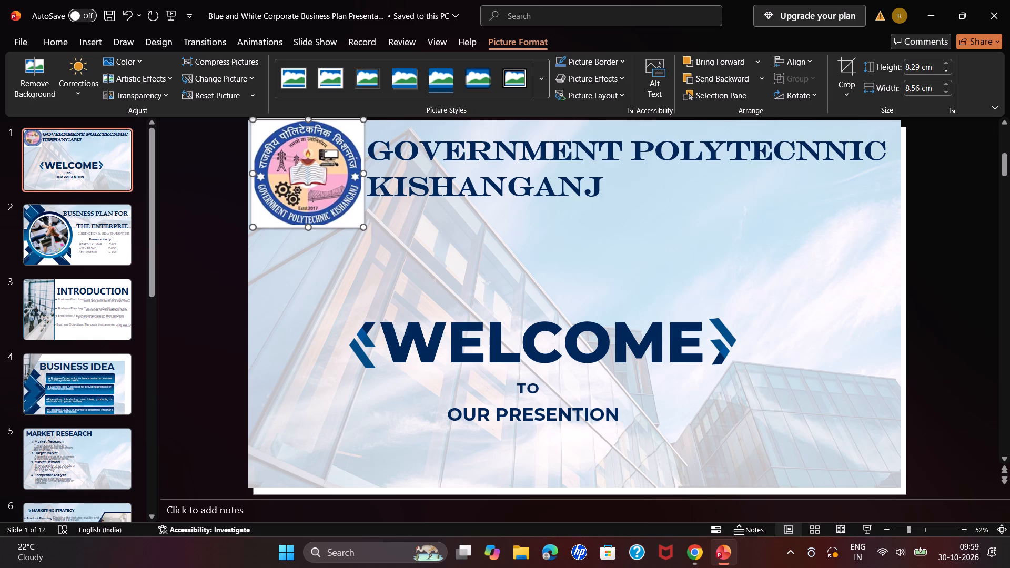
{"action": "left_click", "coordinate": [357, 211]}
{"action": "double_click", "coordinate": [356, 211]}
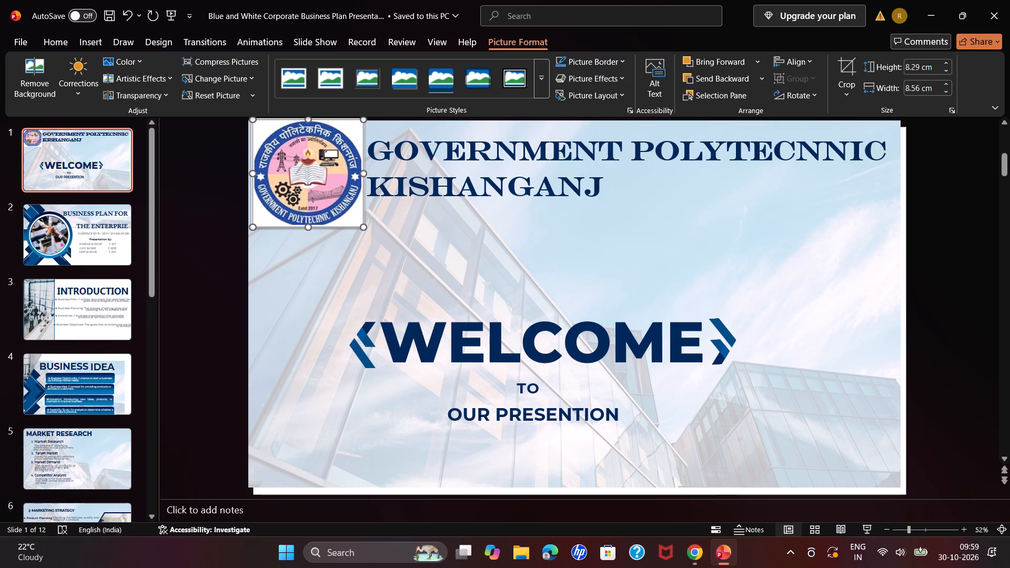
{"action": "triple_click", "coordinate": [356, 210]}
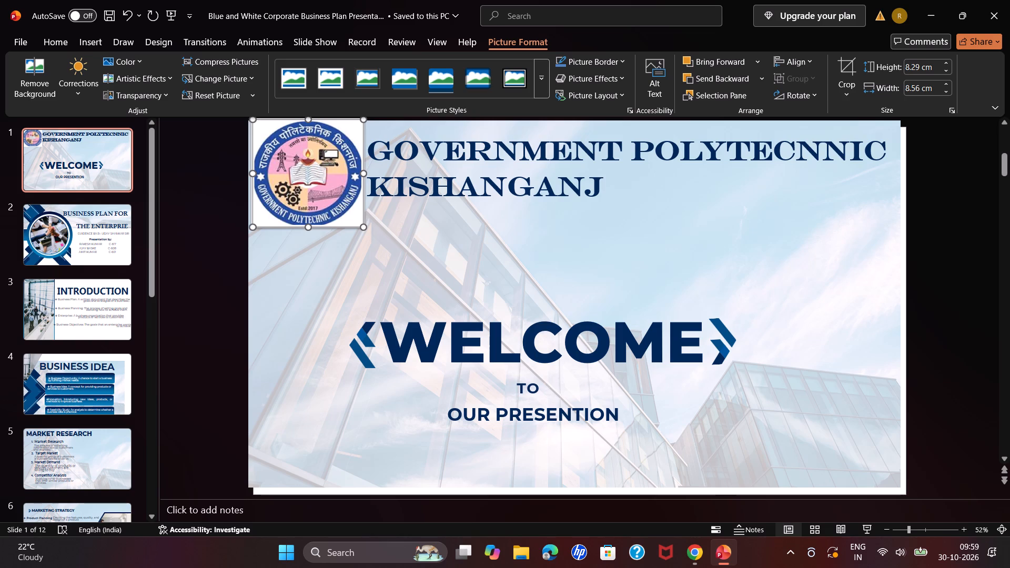
{"action": "triple_click", "coordinate": [356, 209]}
{"action": "left_click", "coordinate": [356, 209]}
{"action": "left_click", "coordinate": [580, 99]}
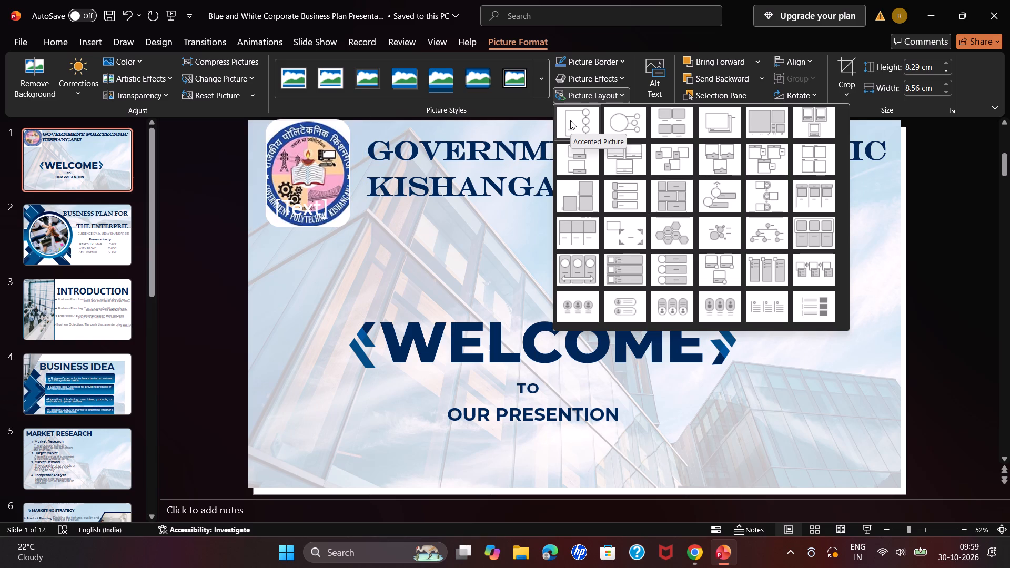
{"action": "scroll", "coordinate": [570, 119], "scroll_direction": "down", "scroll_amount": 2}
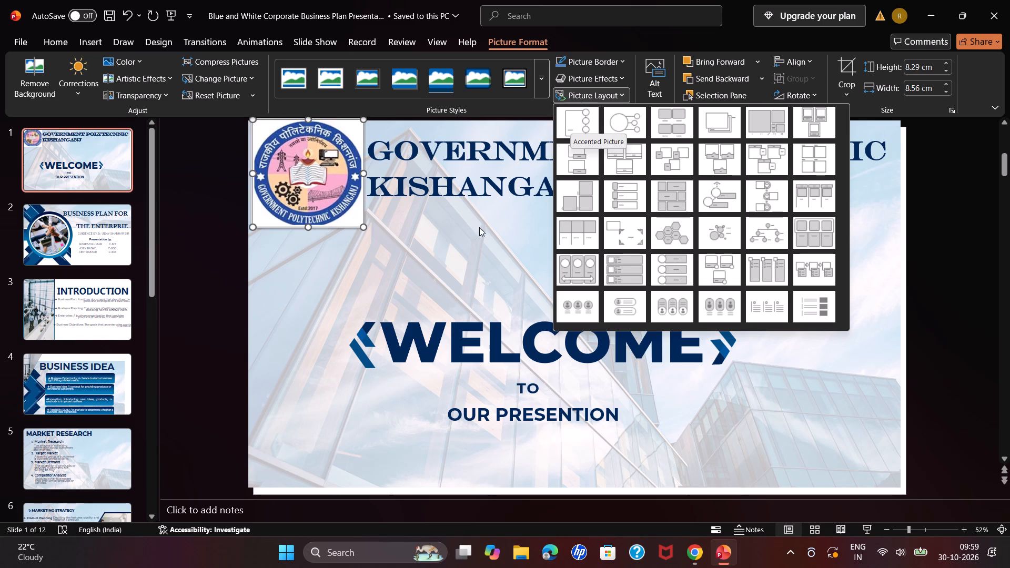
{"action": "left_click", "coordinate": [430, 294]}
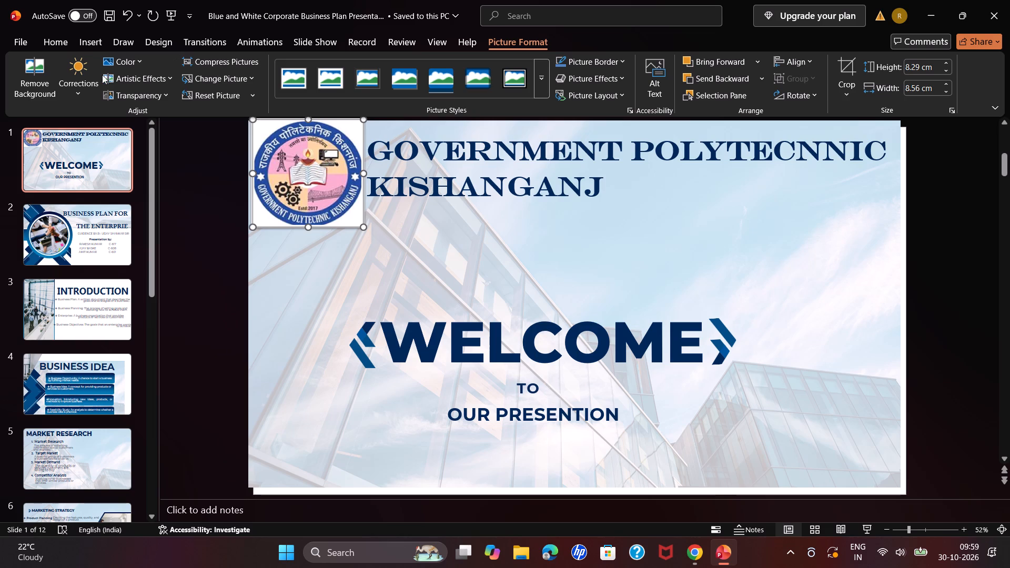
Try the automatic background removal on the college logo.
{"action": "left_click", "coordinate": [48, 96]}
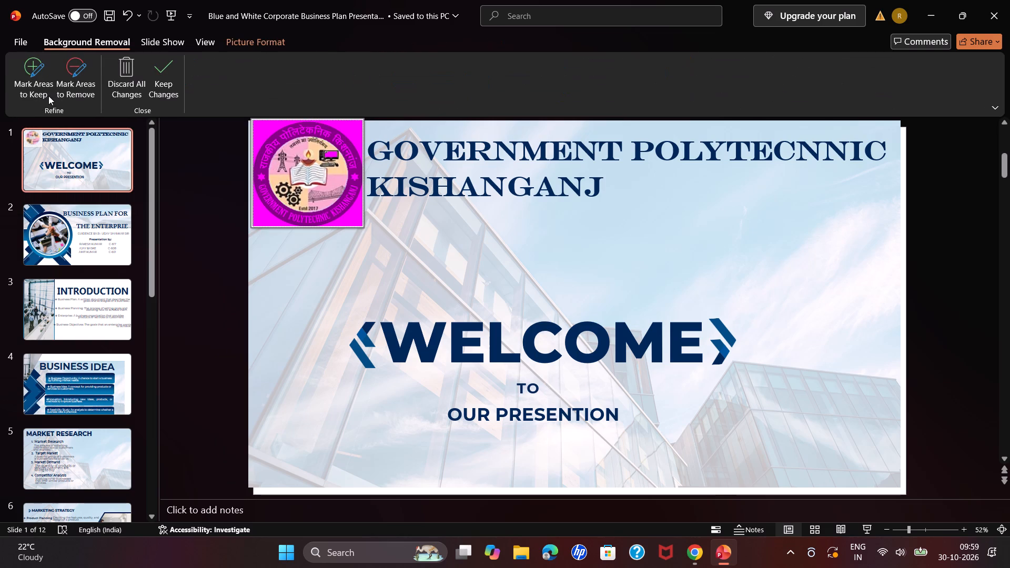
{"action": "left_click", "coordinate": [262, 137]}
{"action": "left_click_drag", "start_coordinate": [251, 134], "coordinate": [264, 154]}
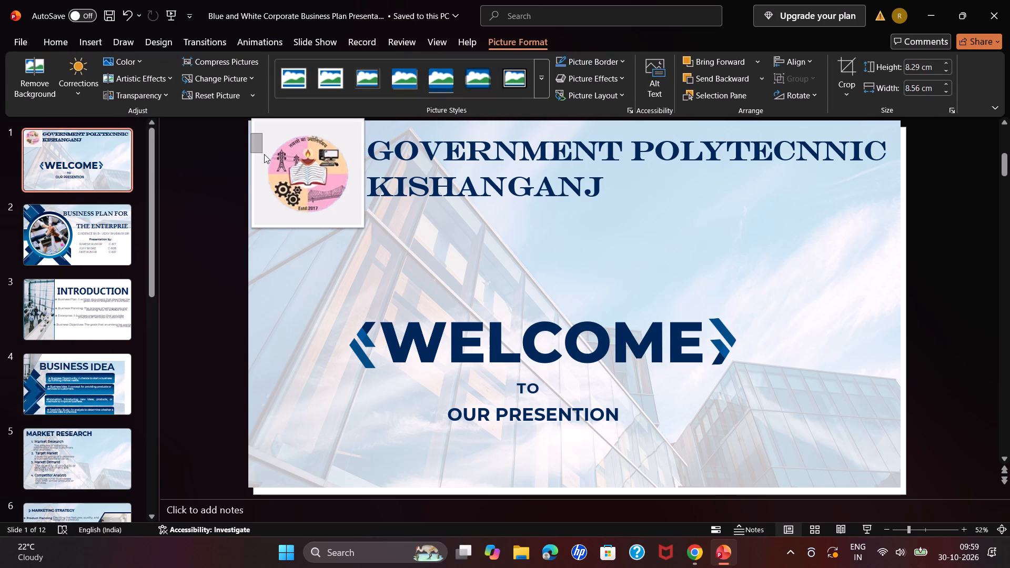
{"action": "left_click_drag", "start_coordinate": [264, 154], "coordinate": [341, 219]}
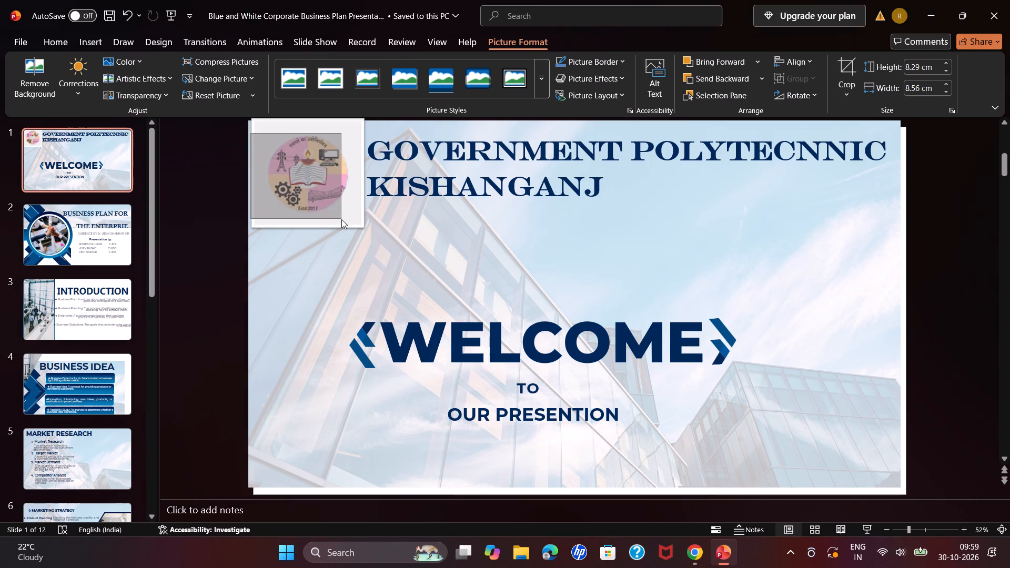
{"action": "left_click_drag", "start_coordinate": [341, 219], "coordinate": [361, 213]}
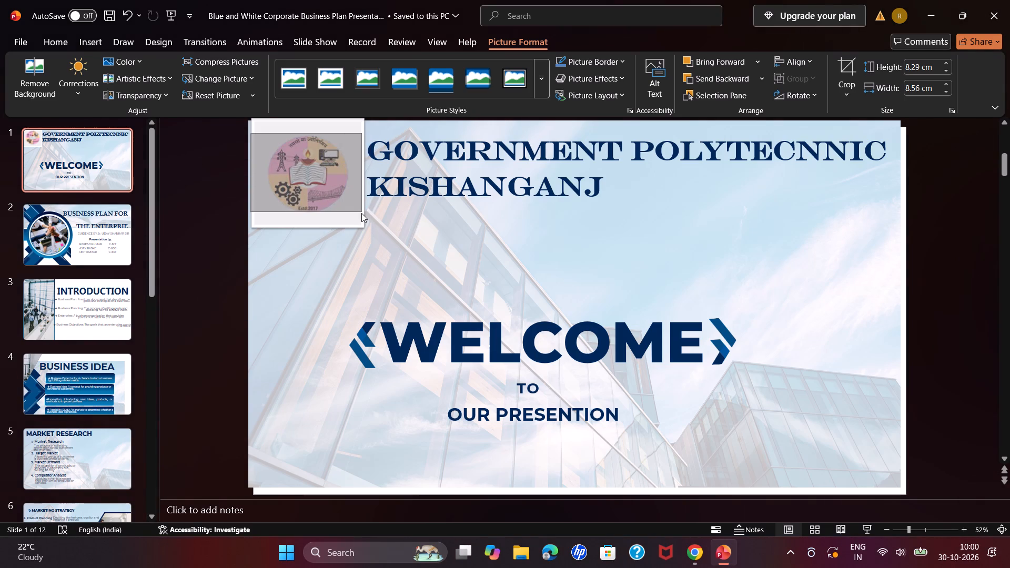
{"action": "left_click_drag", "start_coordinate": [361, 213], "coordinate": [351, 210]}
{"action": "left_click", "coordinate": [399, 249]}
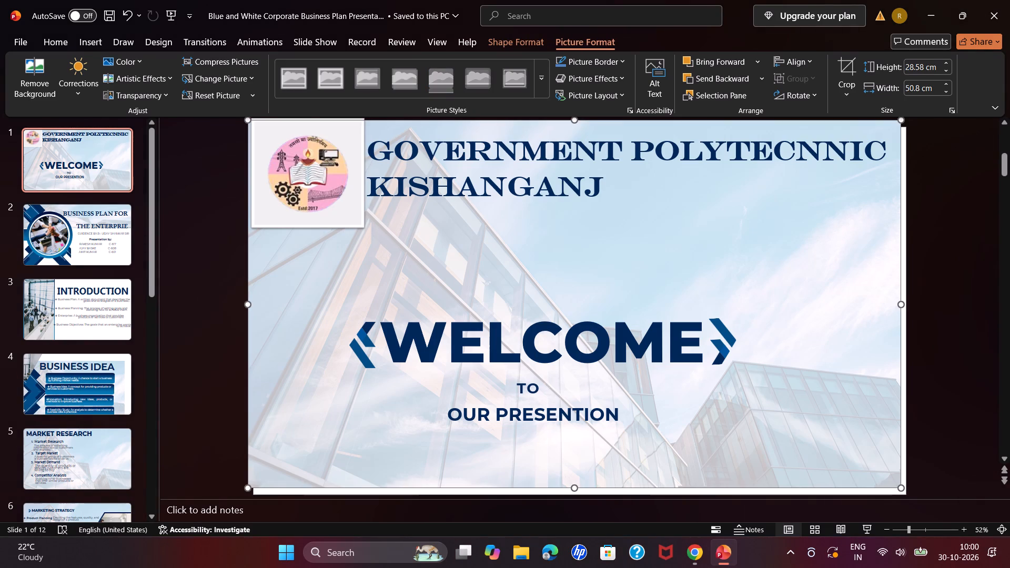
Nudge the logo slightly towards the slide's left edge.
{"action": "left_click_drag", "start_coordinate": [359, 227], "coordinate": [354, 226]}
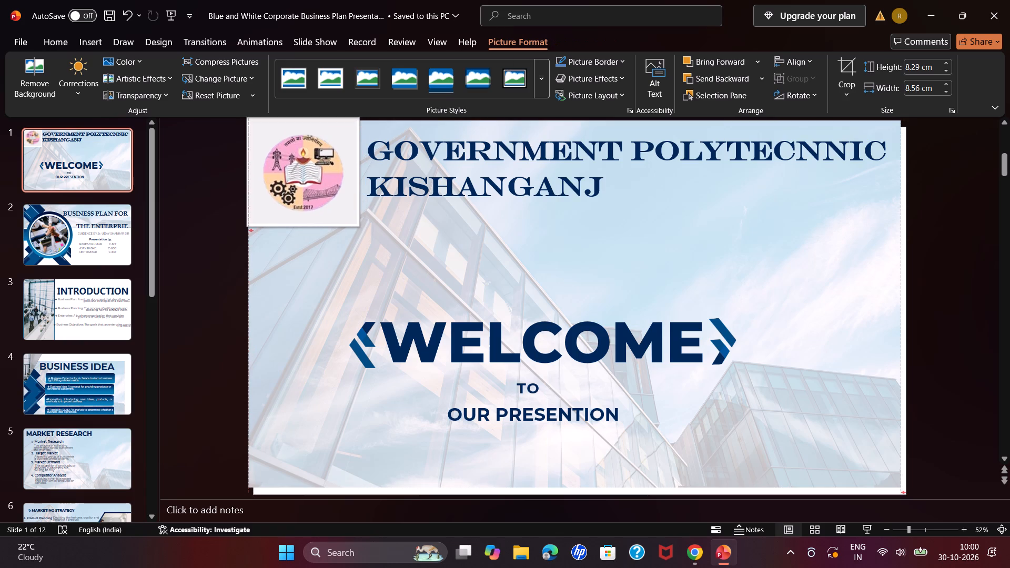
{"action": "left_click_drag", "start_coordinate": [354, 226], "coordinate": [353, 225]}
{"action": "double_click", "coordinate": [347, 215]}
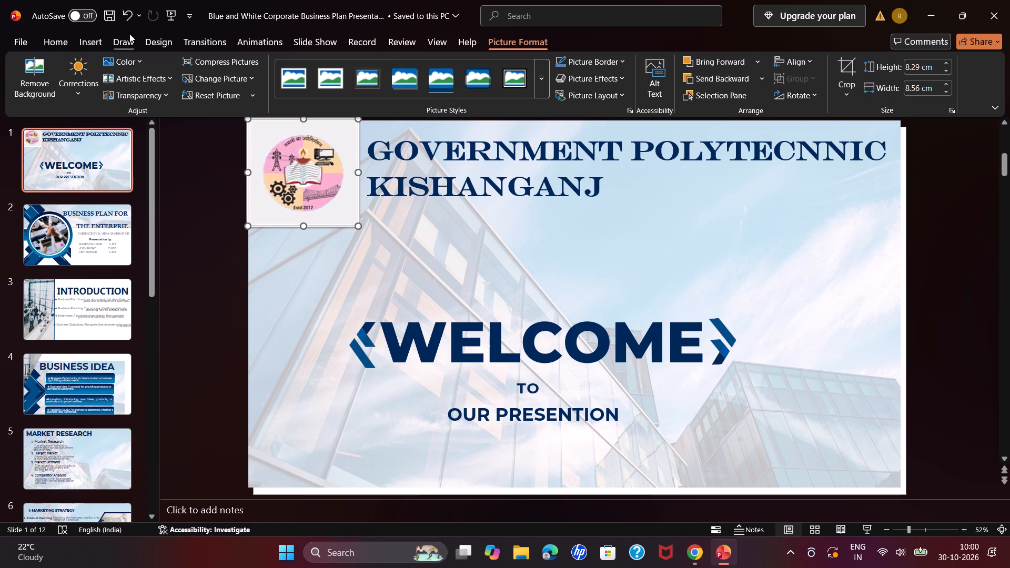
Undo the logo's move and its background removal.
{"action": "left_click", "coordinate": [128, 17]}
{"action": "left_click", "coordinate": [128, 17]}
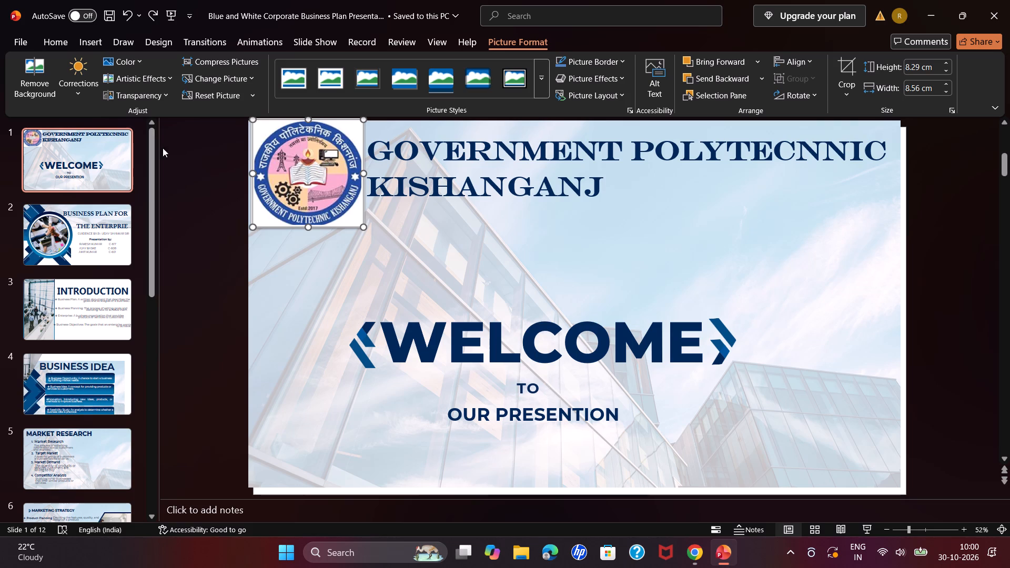
Send the logo backward several levels in the slide's stacking order.
{"action": "left_click", "coordinate": [731, 72]}
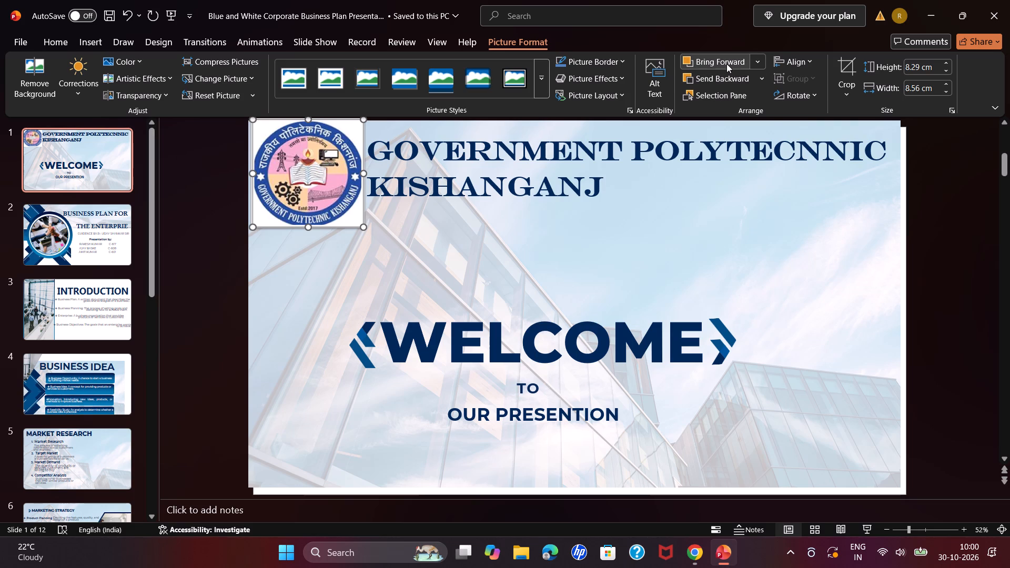
{"action": "left_click", "coordinate": [731, 80]}
{"action": "left_click", "coordinate": [762, 78]}
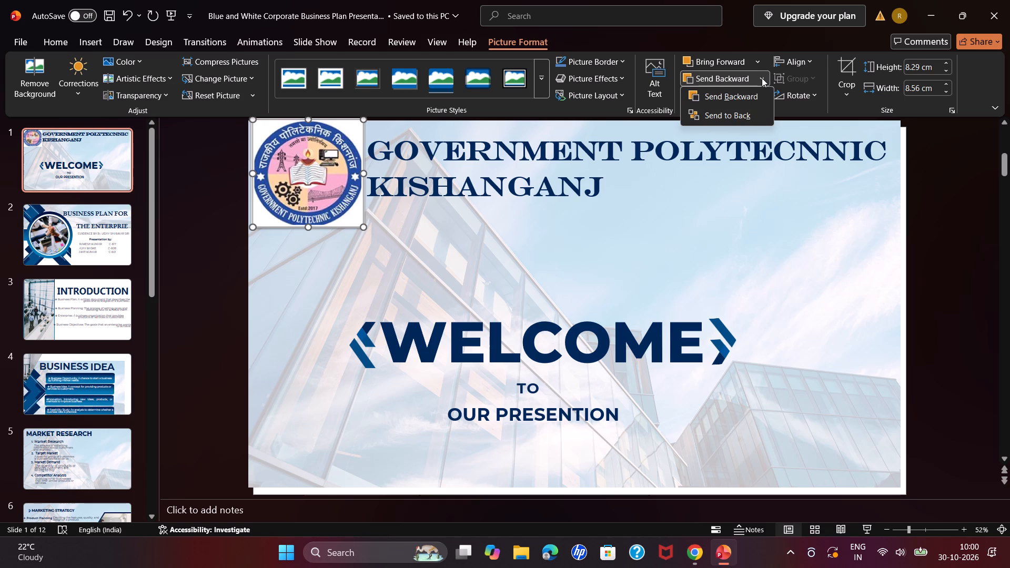
{"action": "left_click", "coordinate": [743, 98]}
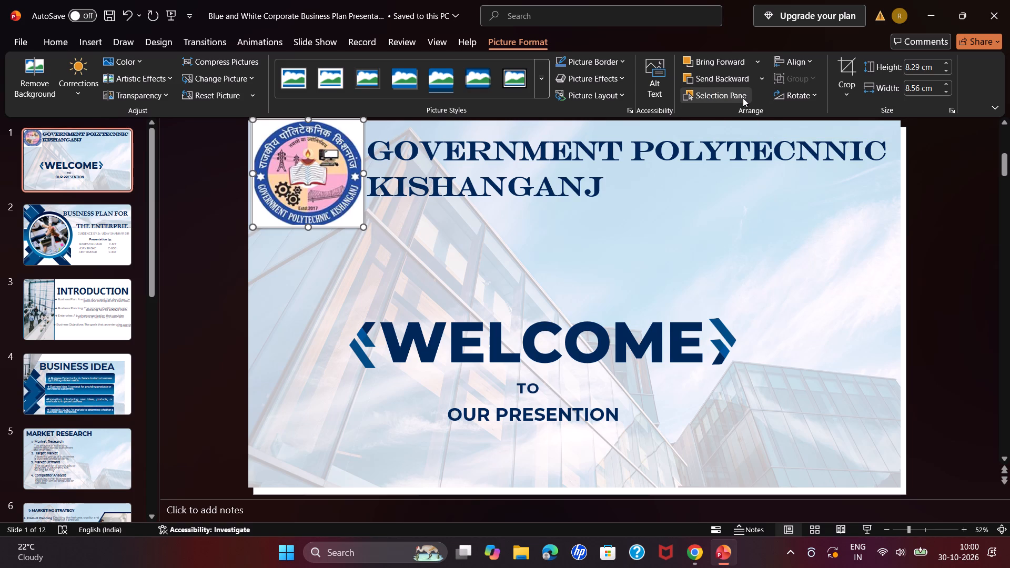
{"action": "left_click", "coordinate": [758, 75]}
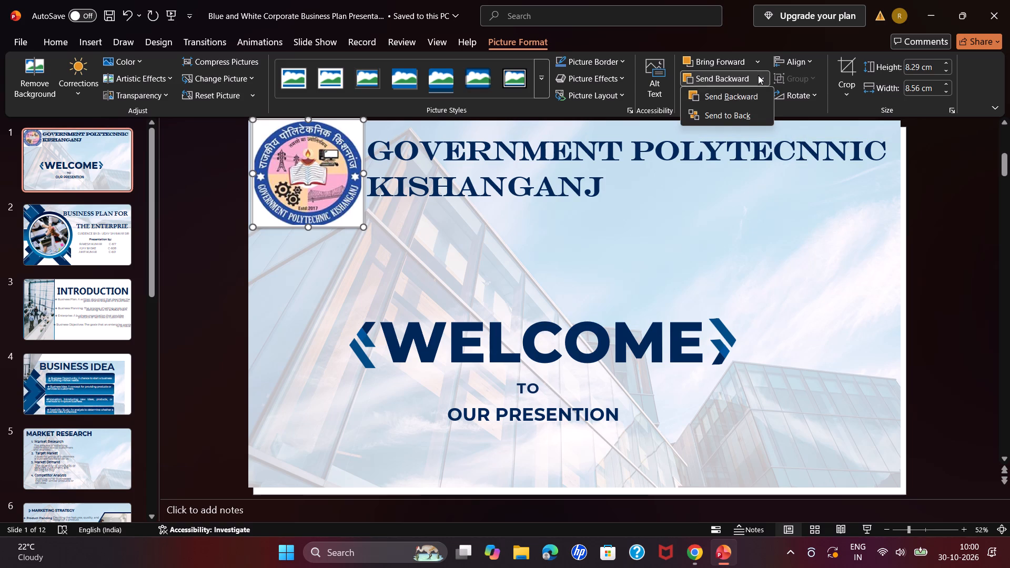
{"action": "left_click", "coordinate": [742, 93]}
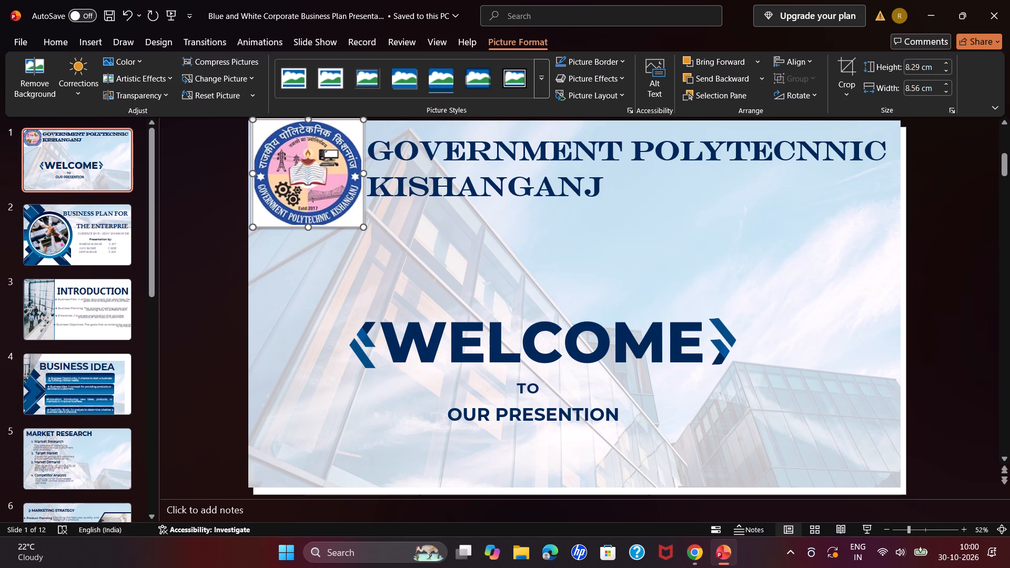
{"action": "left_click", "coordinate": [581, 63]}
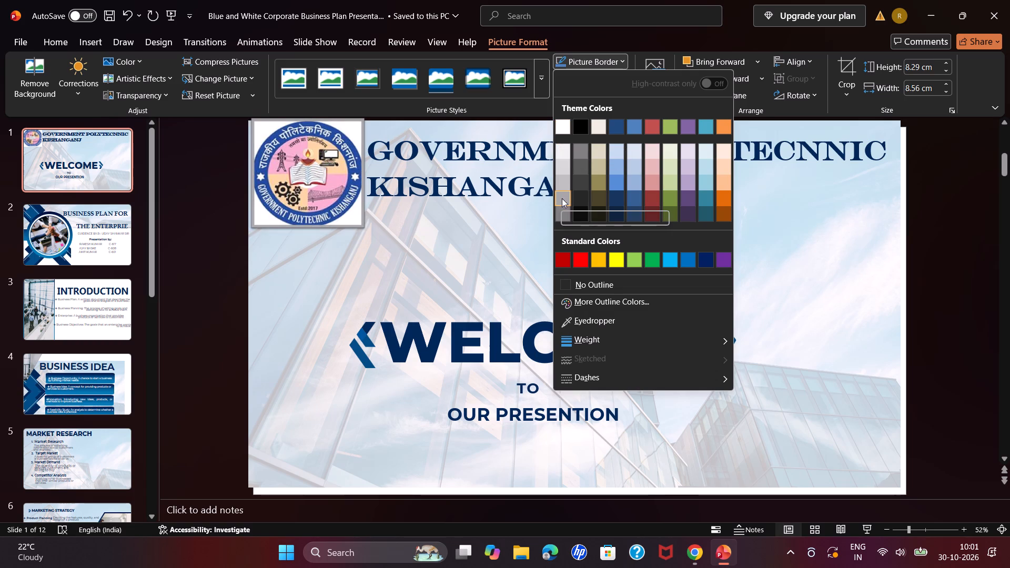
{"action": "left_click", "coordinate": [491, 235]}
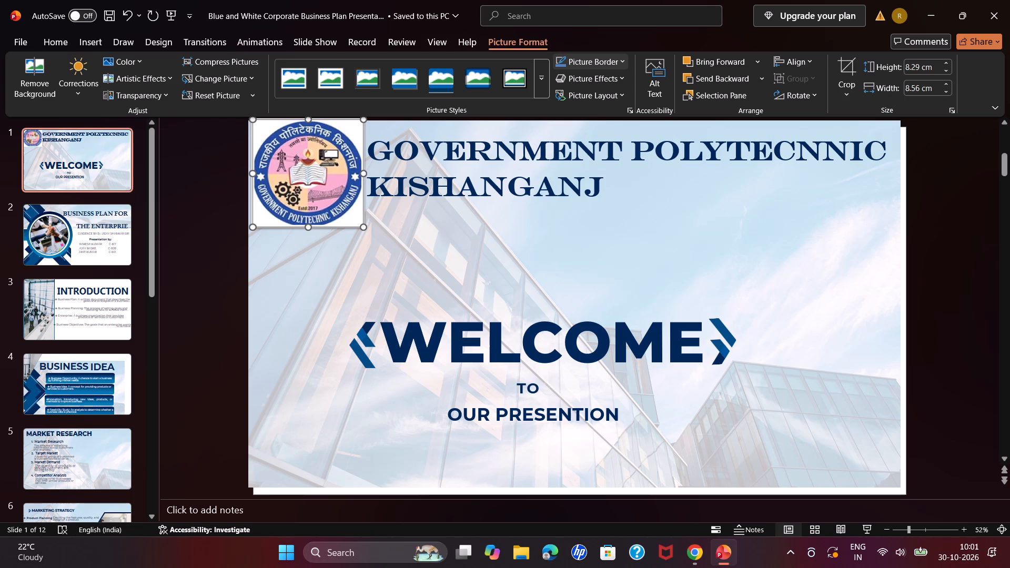
Shrink the logo slightly to about 8.26 cm high by 8.52 cm wide.
{"action": "left_click_drag", "start_coordinate": [363, 121], "coordinate": [360, 139]}
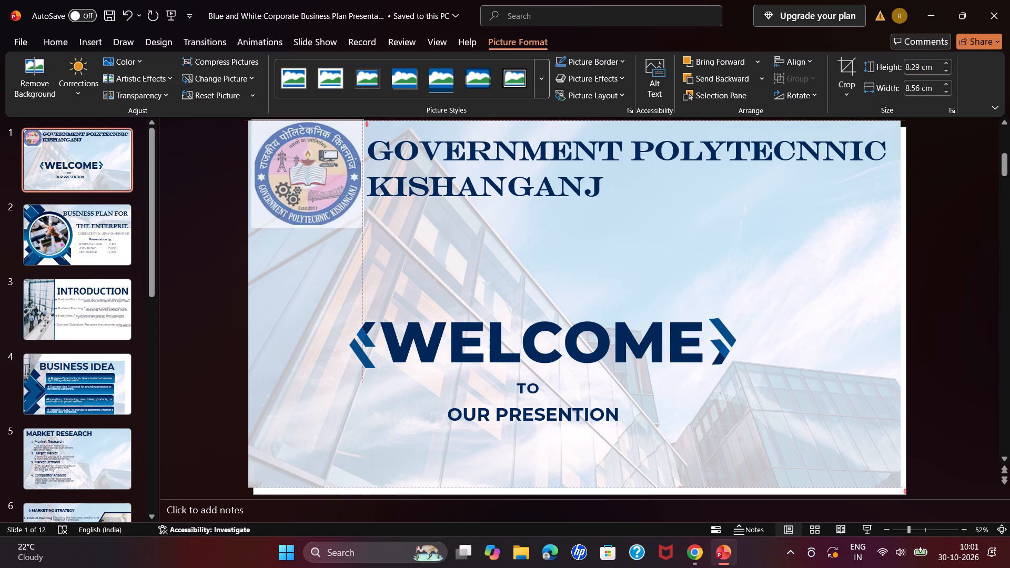
{"action": "left_click_drag", "start_coordinate": [360, 139], "coordinate": [367, 155]}
{"action": "left_click_drag", "start_coordinate": [367, 155], "coordinate": [366, 167]}
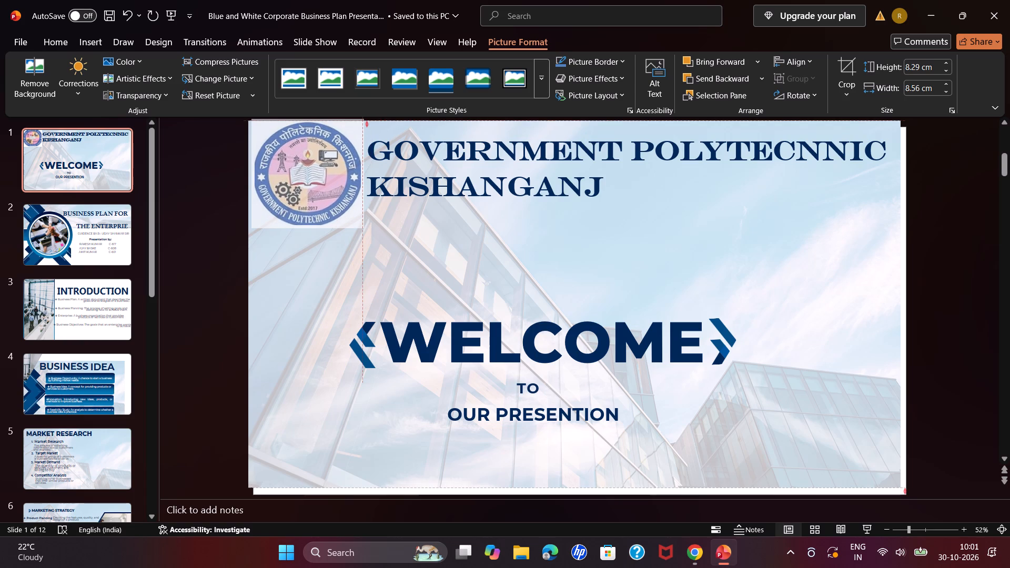
{"action": "left_click_drag", "start_coordinate": [366, 167], "coordinate": [366, 168]}
{"action": "left_click", "coordinate": [538, 271]}
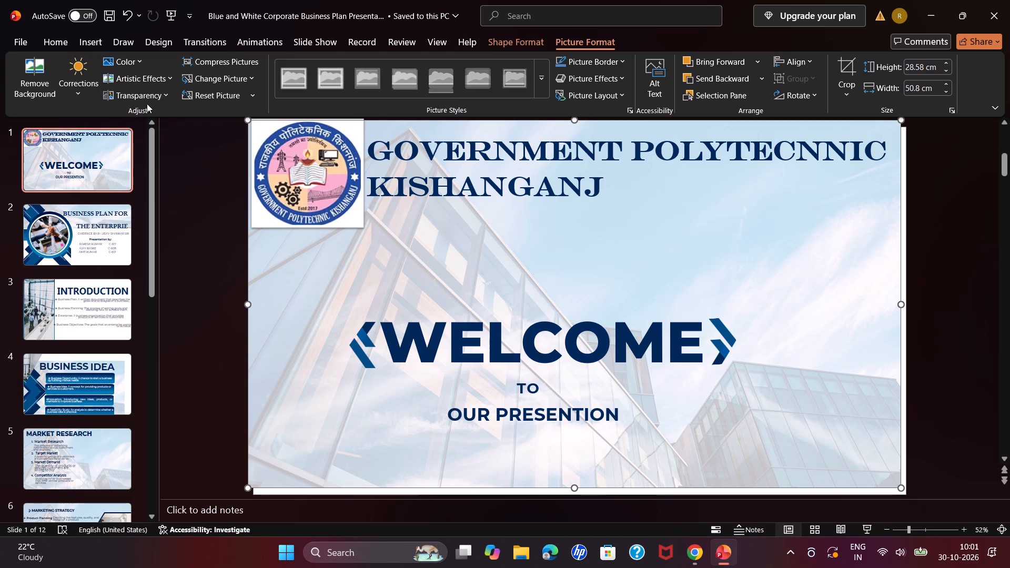
Open the picture transparency options for the college logo.
{"action": "left_click", "coordinate": [159, 94]}
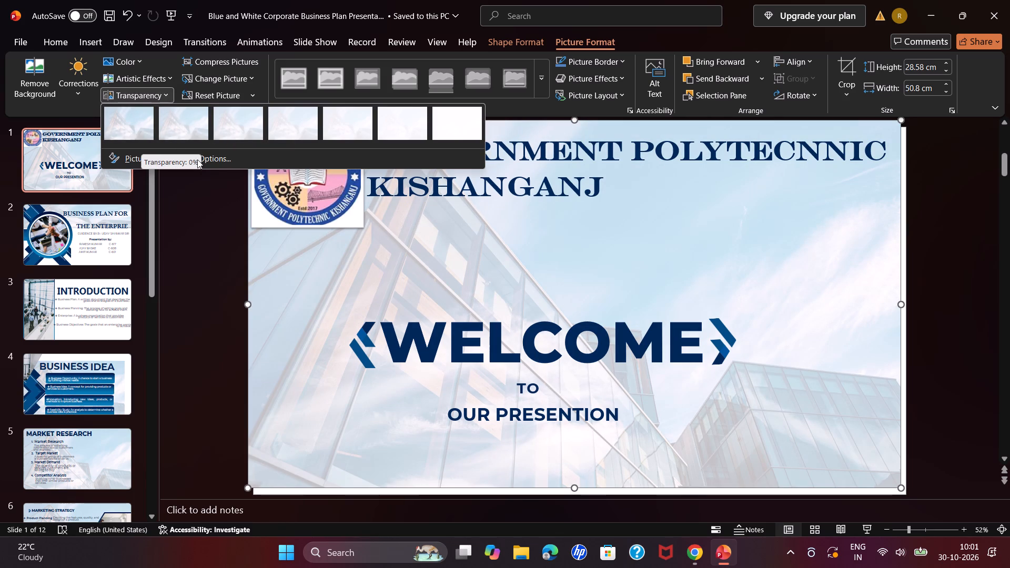
{"action": "left_click", "coordinate": [218, 163]}
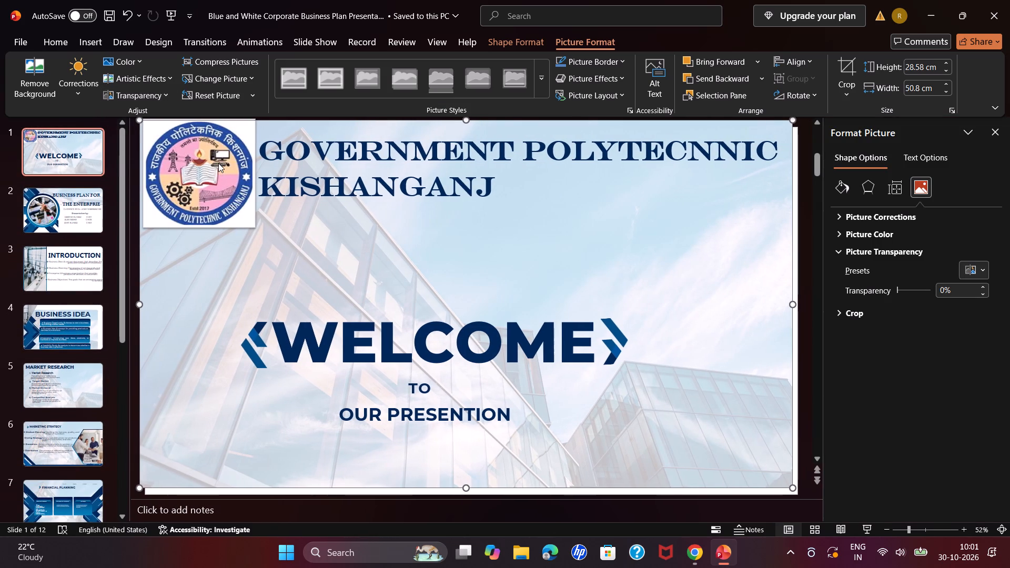
{"action": "left_click", "coordinate": [218, 163]}
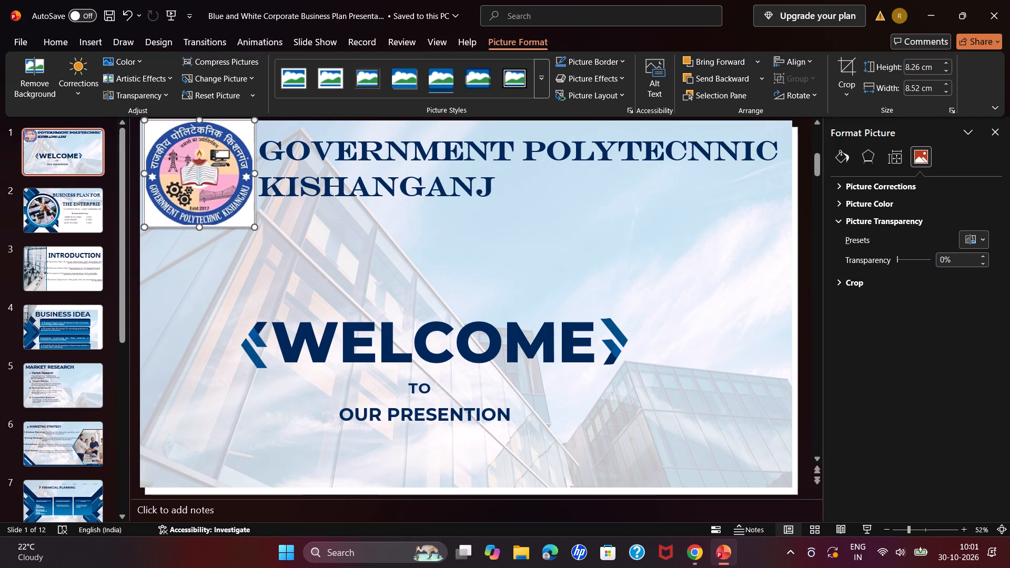
{"action": "left_click", "coordinate": [241, 217]}
{"action": "double_click", "coordinate": [241, 216]}
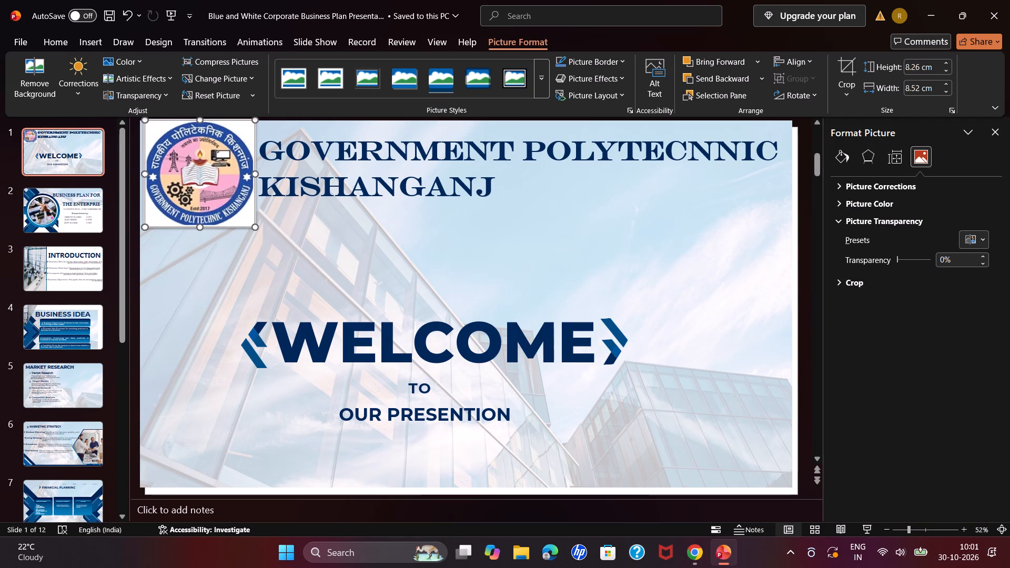
{"action": "left_click", "coordinate": [158, 97]}
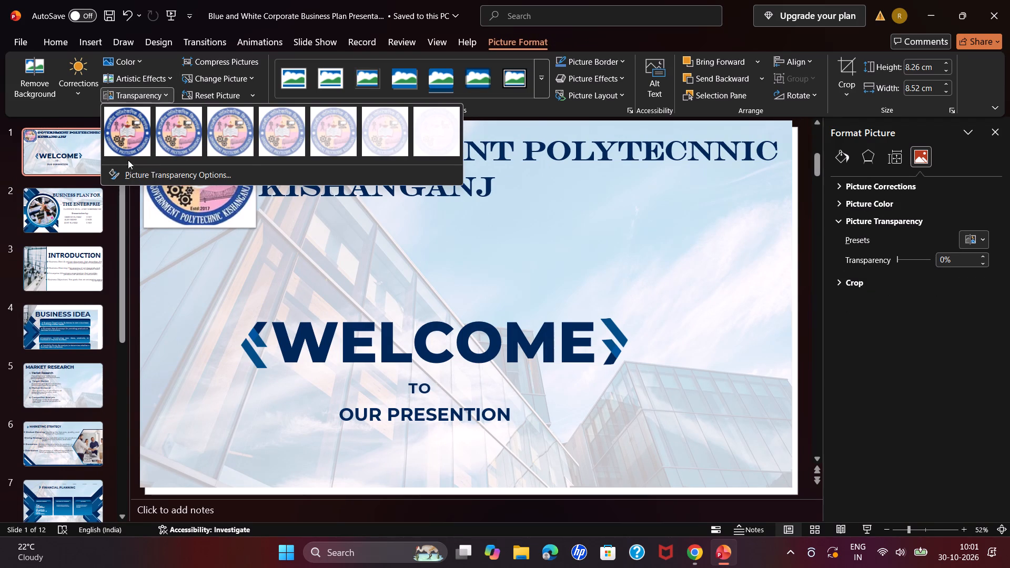
{"action": "left_click", "coordinate": [114, 173]}
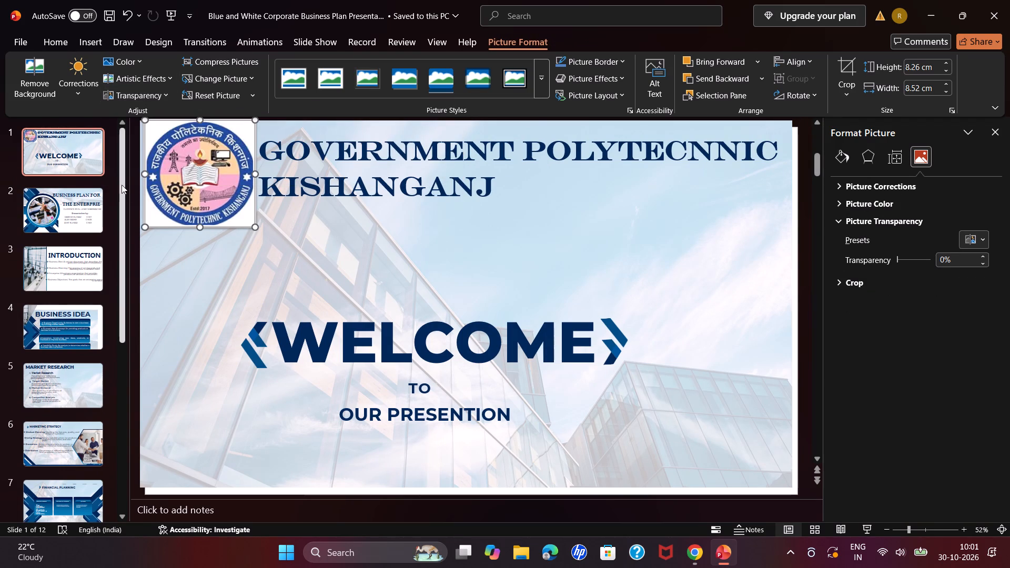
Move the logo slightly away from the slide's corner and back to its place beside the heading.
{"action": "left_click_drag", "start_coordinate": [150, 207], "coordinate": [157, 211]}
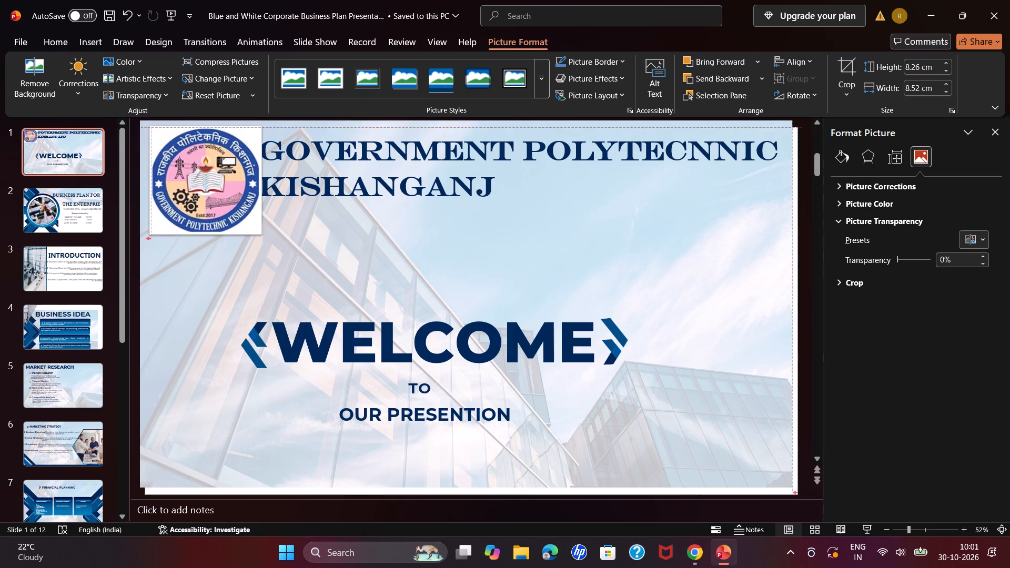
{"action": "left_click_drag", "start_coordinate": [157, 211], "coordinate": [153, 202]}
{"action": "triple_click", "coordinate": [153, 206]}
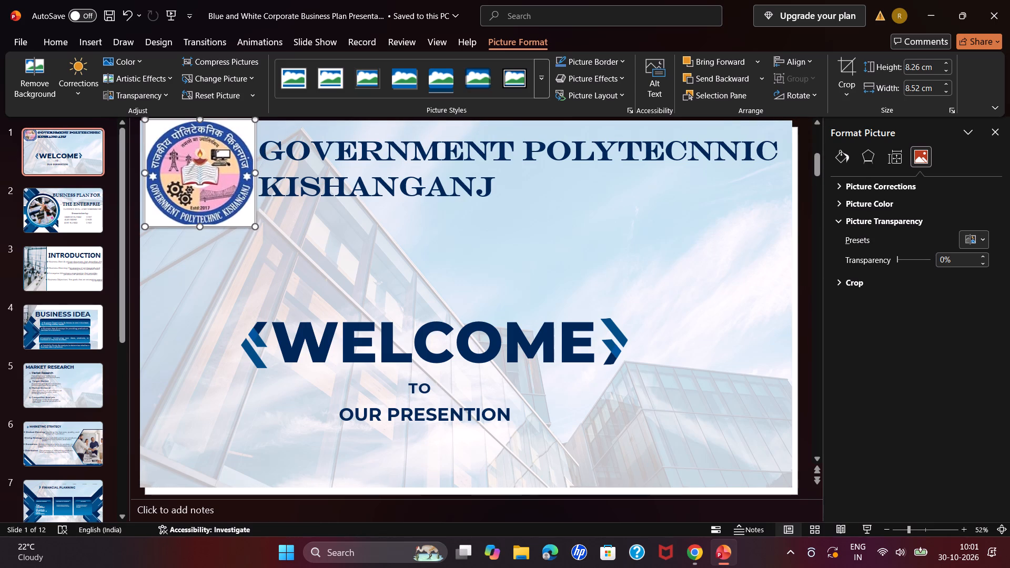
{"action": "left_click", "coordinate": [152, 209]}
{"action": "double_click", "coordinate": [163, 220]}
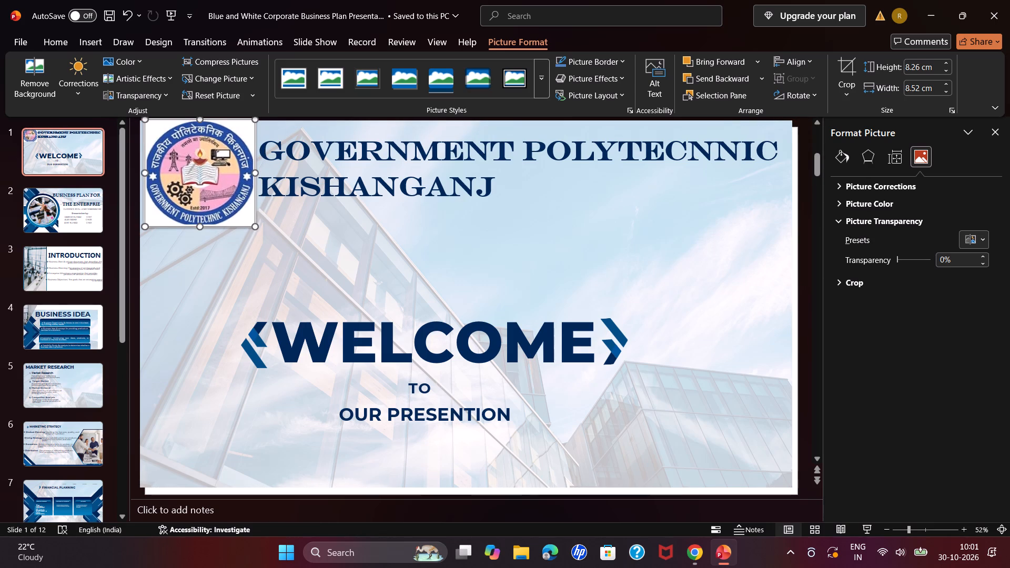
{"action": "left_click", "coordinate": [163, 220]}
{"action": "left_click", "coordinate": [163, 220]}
Set the transparency of the logo's solid fill to 36%.
{"action": "left_click", "coordinate": [830, 157]}
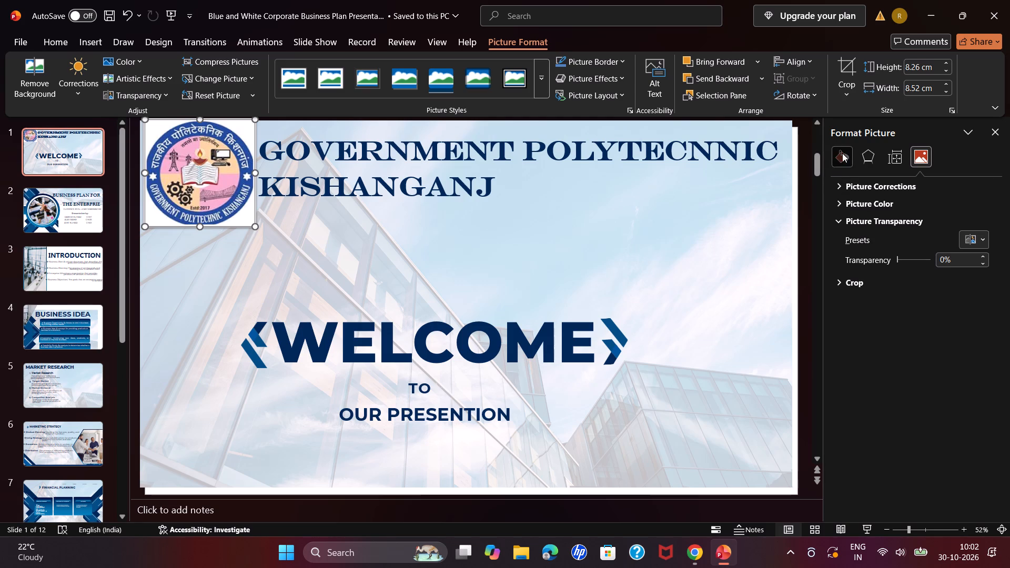
{"action": "left_click", "coordinate": [842, 153]}
{"action": "left_click", "coordinate": [843, 153]}
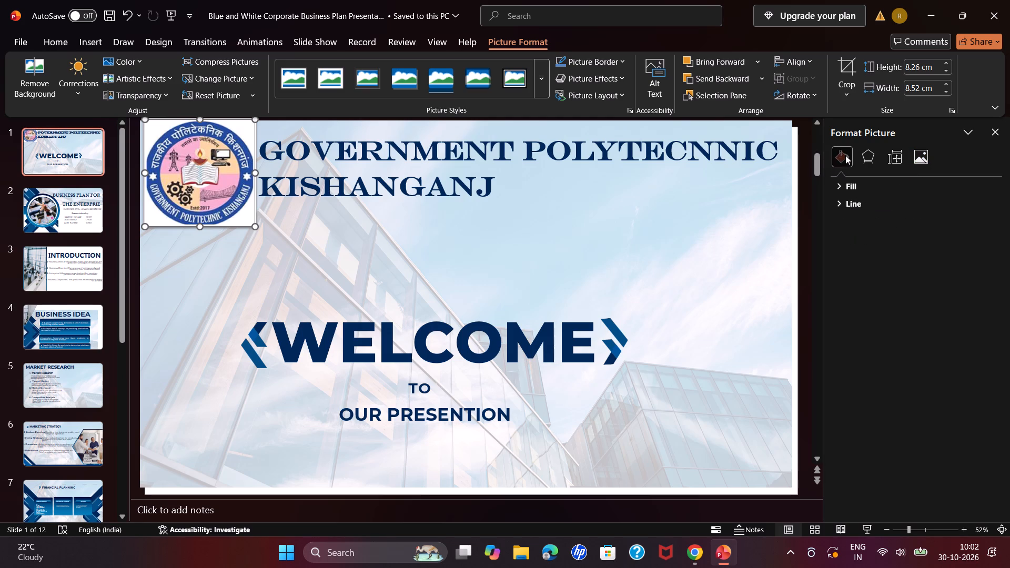
{"action": "left_click", "coordinate": [845, 155]}
{"action": "left_click", "coordinate": [850, 181]}
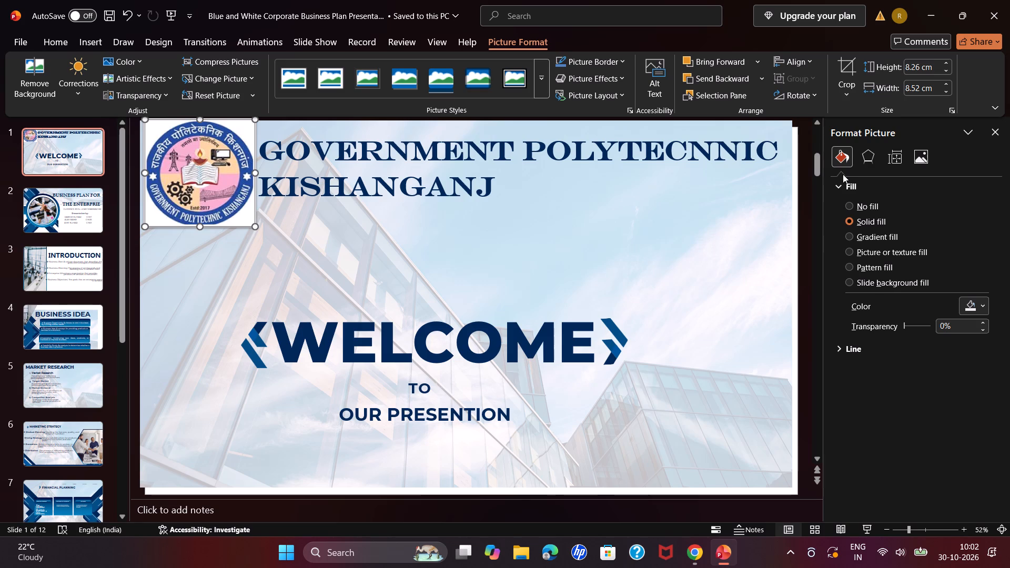
{"action": "left_click", "coordinate": [833, 158]}
{"action": "left_click", "coordinate": [912, 325]}
{"action": "double_click", "coordinate": [912, 325]}
{"action": "left_click_drag", "start_coordinate": [913, 323], "coordinate": [914, 327]}
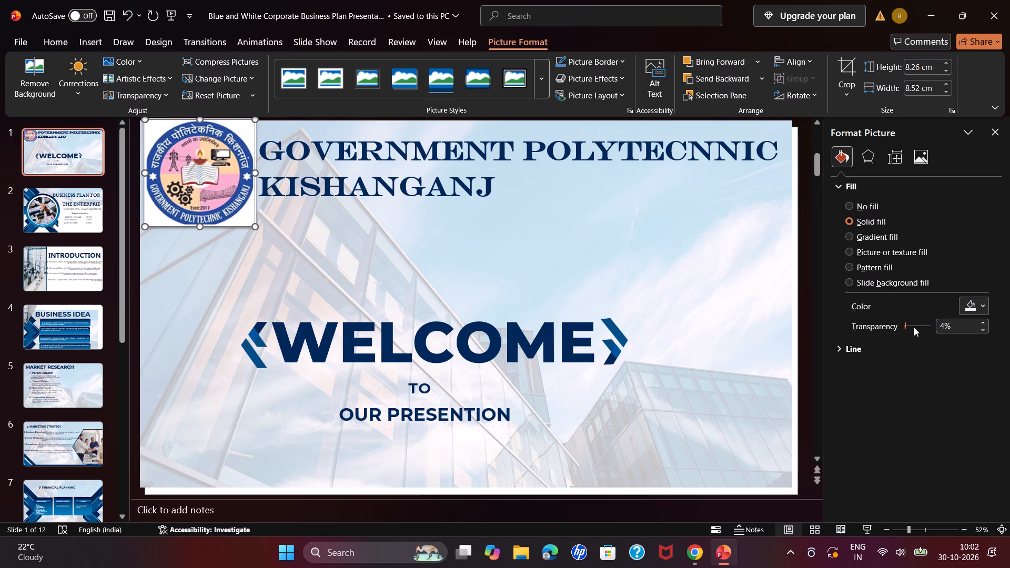
{"action": "left_click_drag", "start_coordinate": [914, 327], "coordinate": [944, 327]}
{"action": "double_click", "coordinate": [920, 326]}
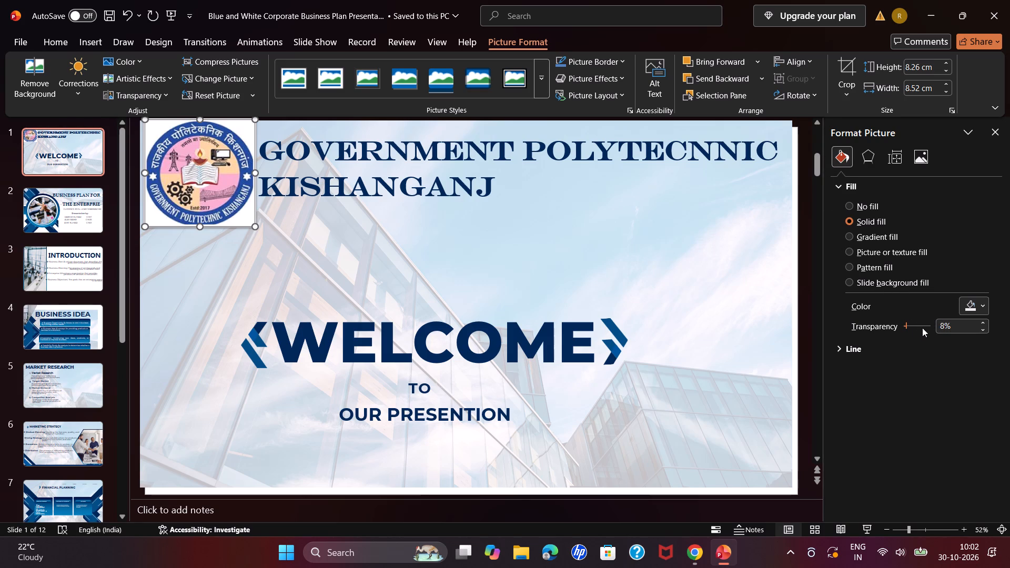
{"action": "triple_click", "coordinate": [916, 324]}
{"action": "triple_click", "coordinate": [914, 317]}
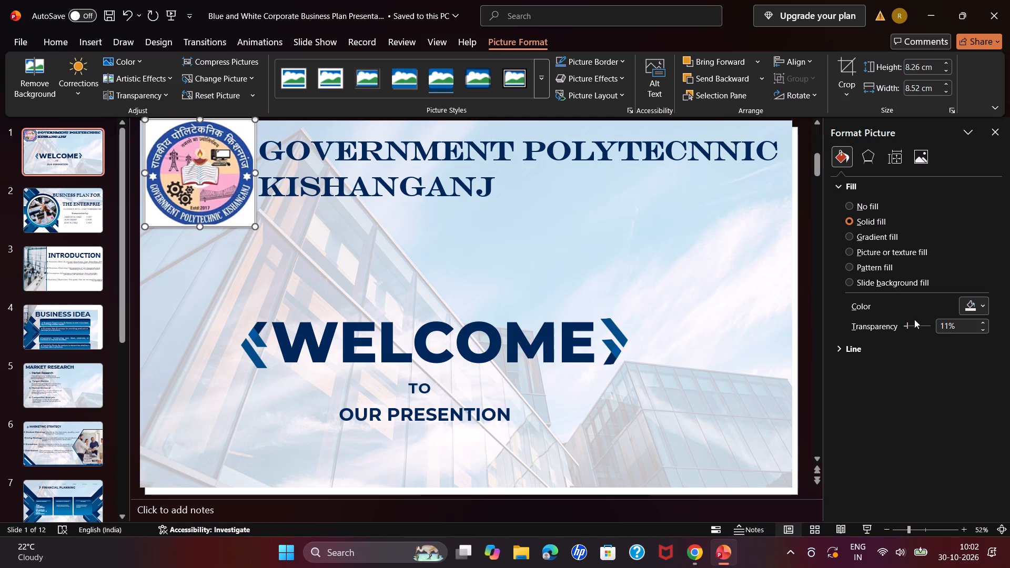
{"action": "left_click", "coordinate": [915, 319]}
{"action": "triple_click", "coordinate": [916, 325]}
{"action": "double_click", "coordinate": [916, 327]}
{"action": "left_click_drag", "start_coordinate": [915, 326], "coordinate": [909, 323]}
{"action": "double_click", "coordinate": [908, 323]}
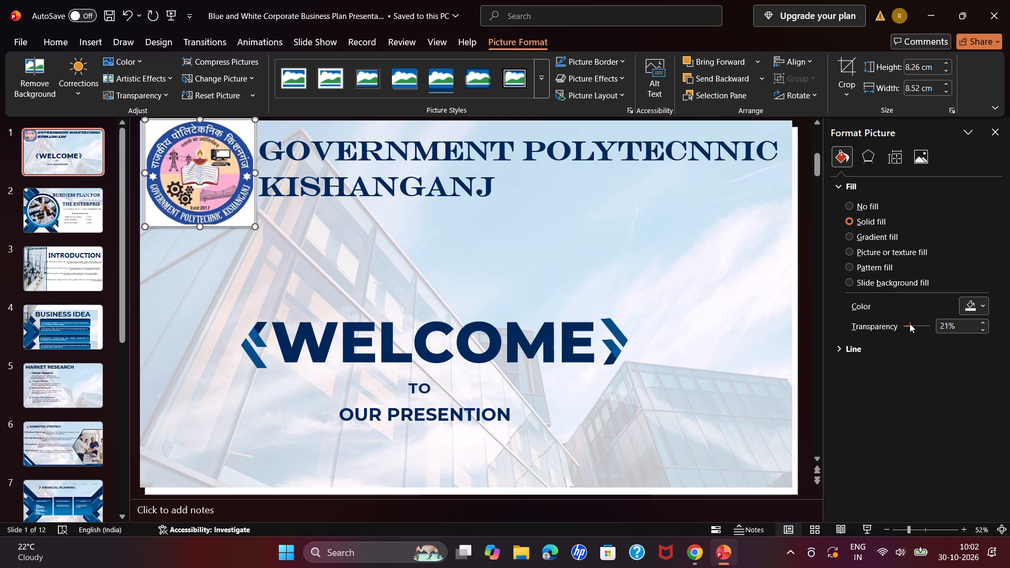
{"action": "triple_click", "coordinate": [911, 326]}
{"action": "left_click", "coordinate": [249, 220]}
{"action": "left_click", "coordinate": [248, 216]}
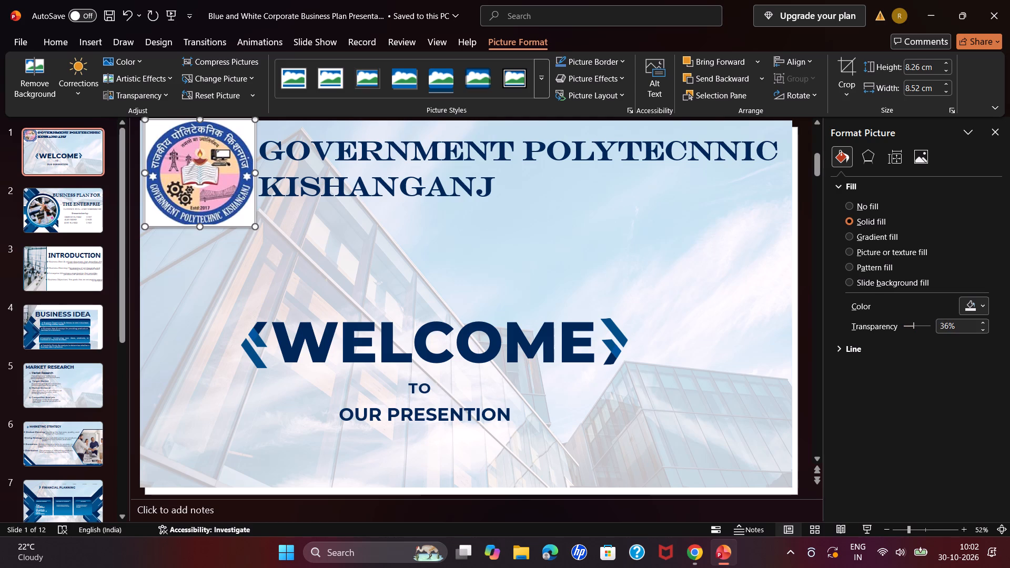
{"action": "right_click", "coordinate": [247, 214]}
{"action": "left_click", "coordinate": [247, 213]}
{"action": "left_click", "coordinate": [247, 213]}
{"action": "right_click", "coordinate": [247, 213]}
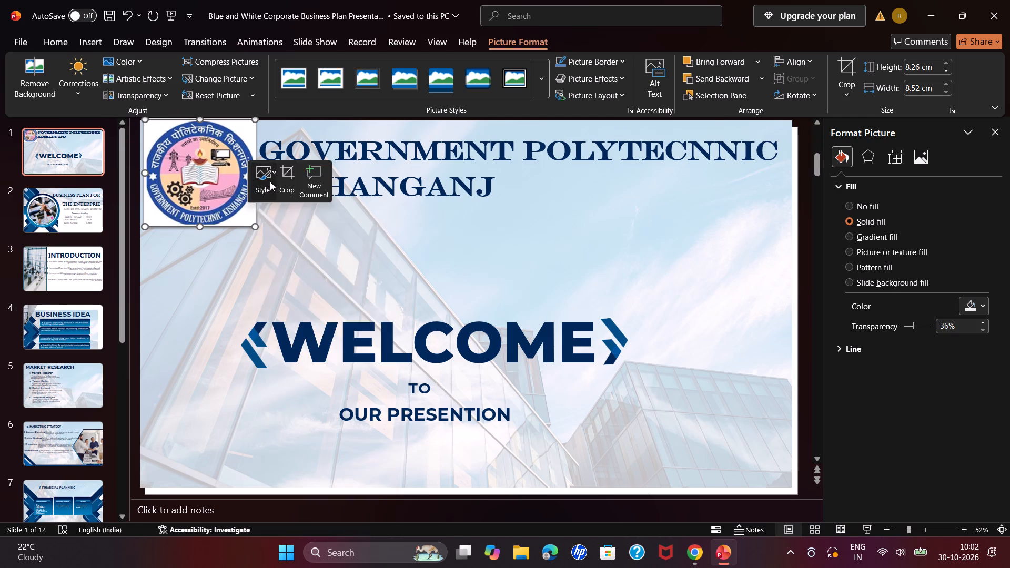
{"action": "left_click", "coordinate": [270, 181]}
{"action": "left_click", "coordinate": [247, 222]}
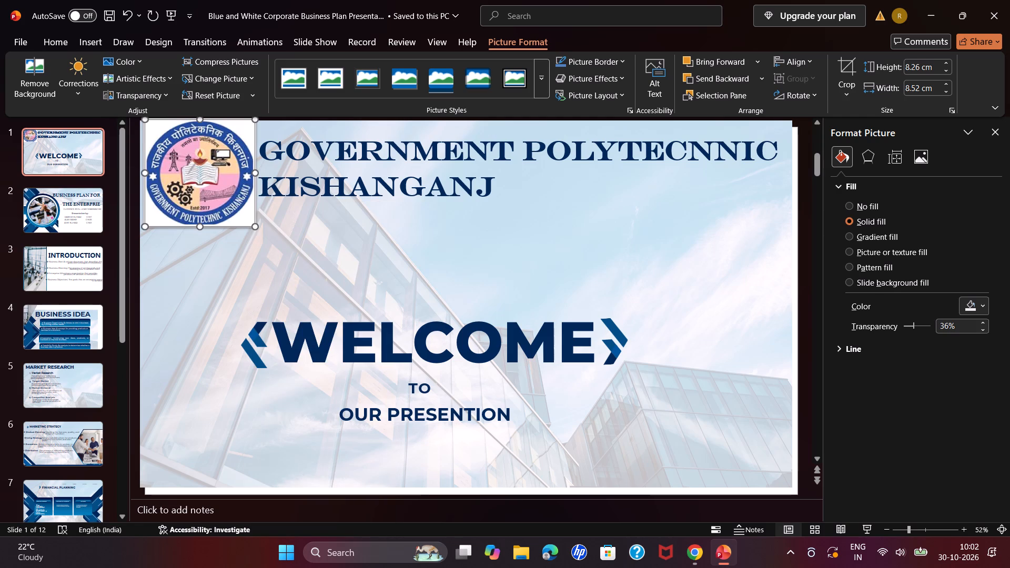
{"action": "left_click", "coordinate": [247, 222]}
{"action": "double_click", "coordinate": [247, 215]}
Apply a dark red 3-D contour to the logo in its picture format settings.
{"action": "right_click", "coordinate": [246, 214]}
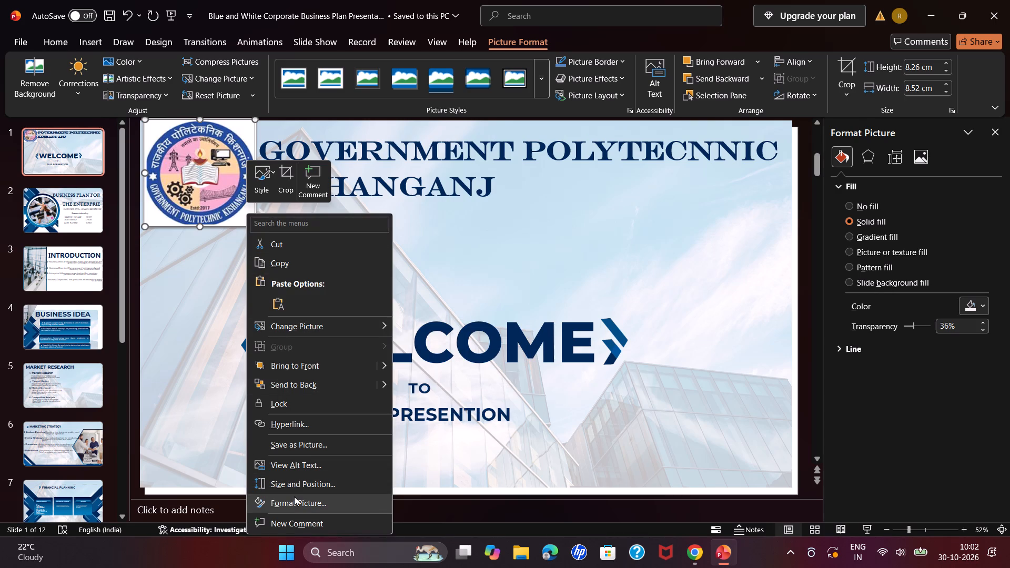
{"action": "left_click", "coordinate": [294, 496]}
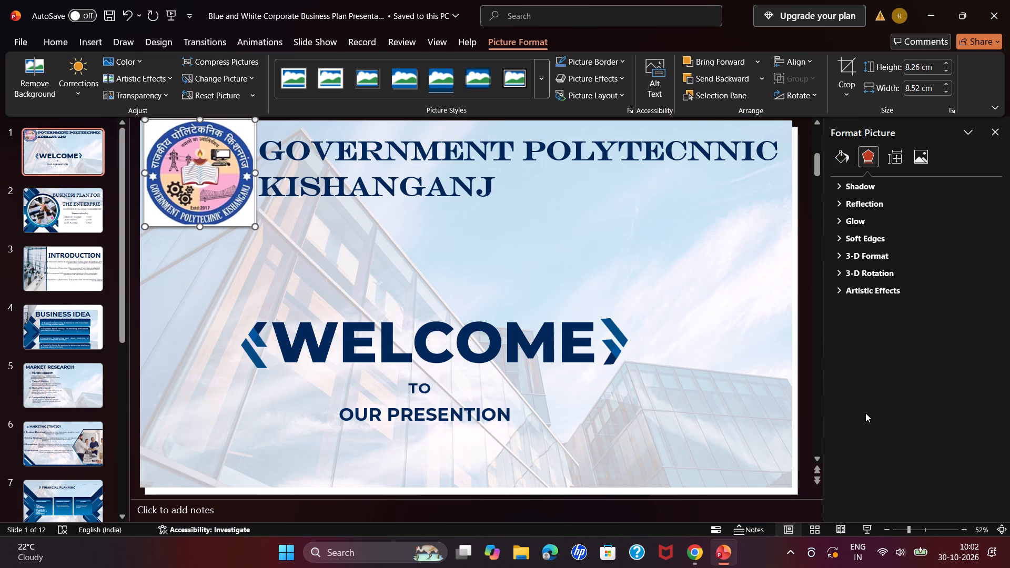
{"action": "left_click", "coordinate": [878, 257]}
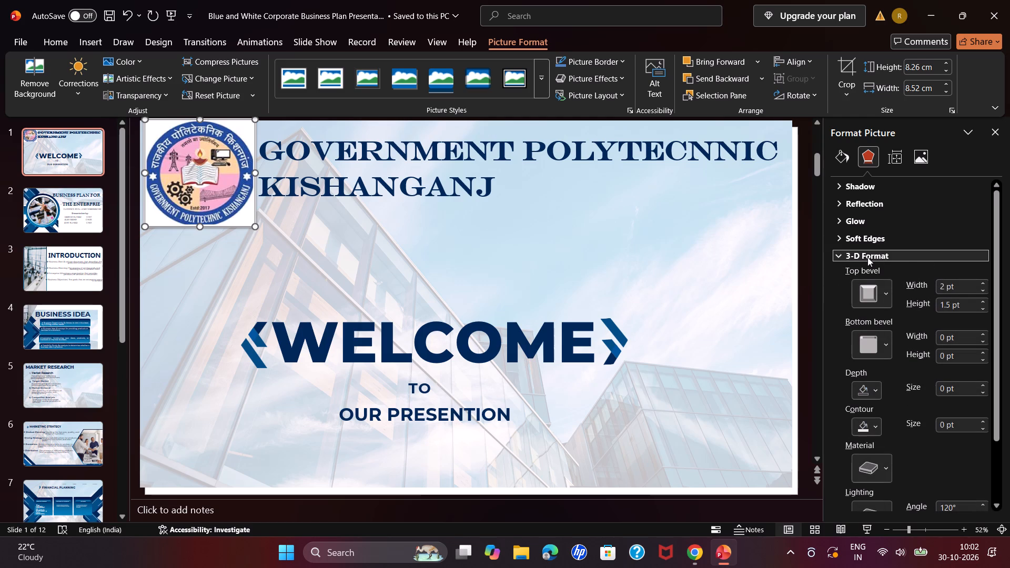
{"action": "scroll", "coordinate": [880, 406], "scroll_direction": "down", "scroll_amount": 1}
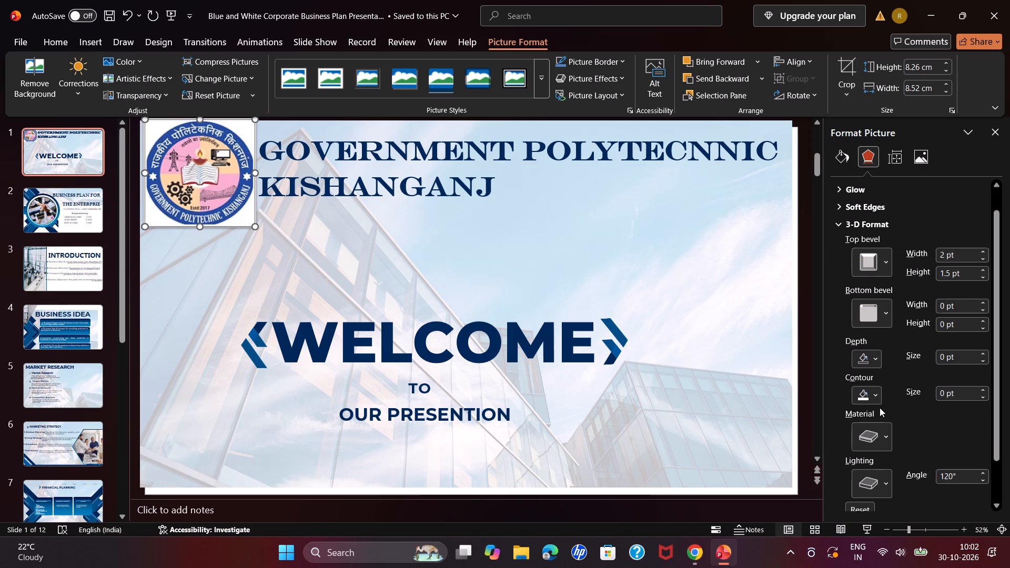
{"action": "scroll", "coordinate": [880, 408], "scroll_direction": "down", "scroll_amount": 1}
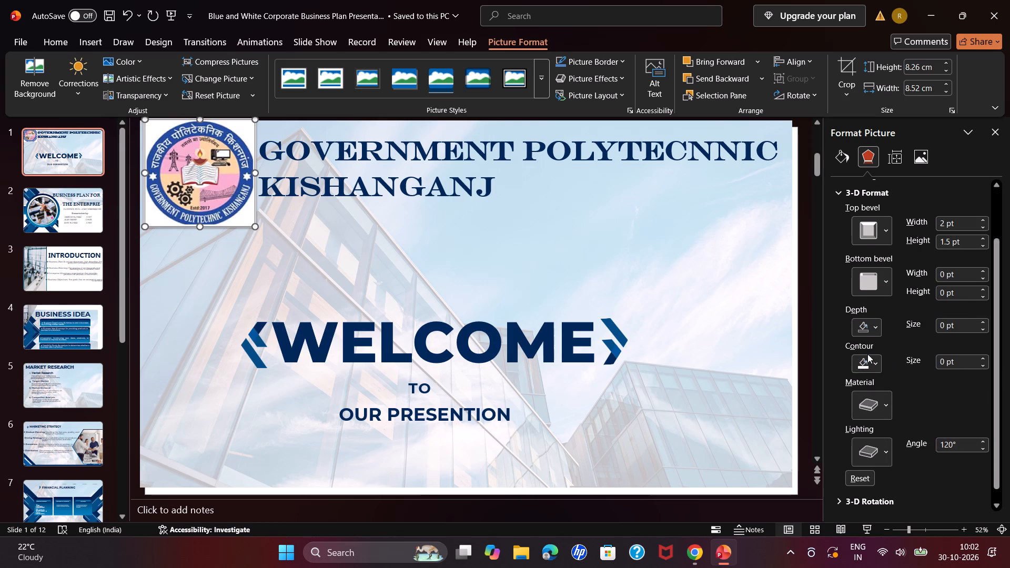
{"action": "left_click", "coordinate": [877, 360]}
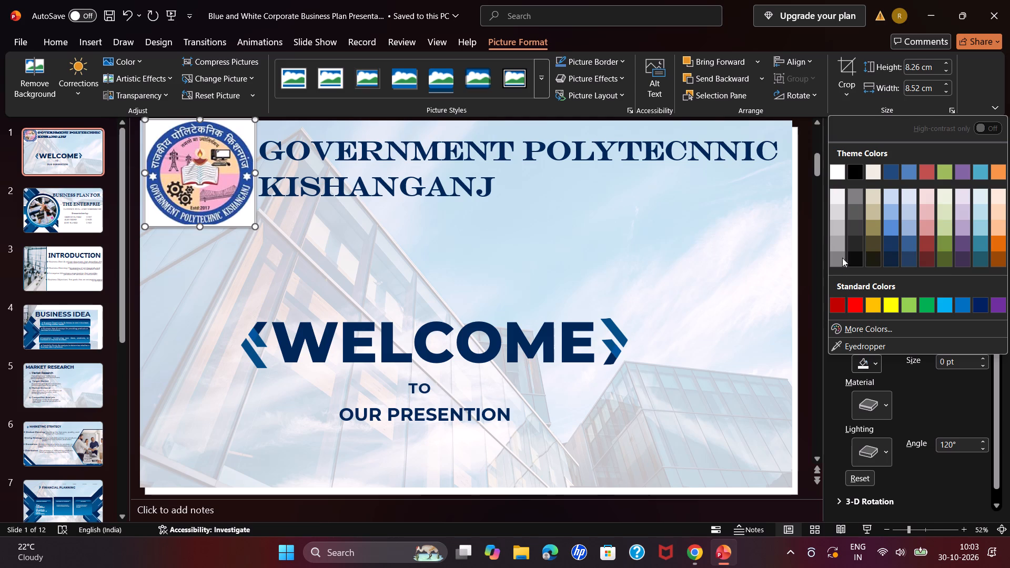
{"action": "left_click", "coordinate": [833, 306]}
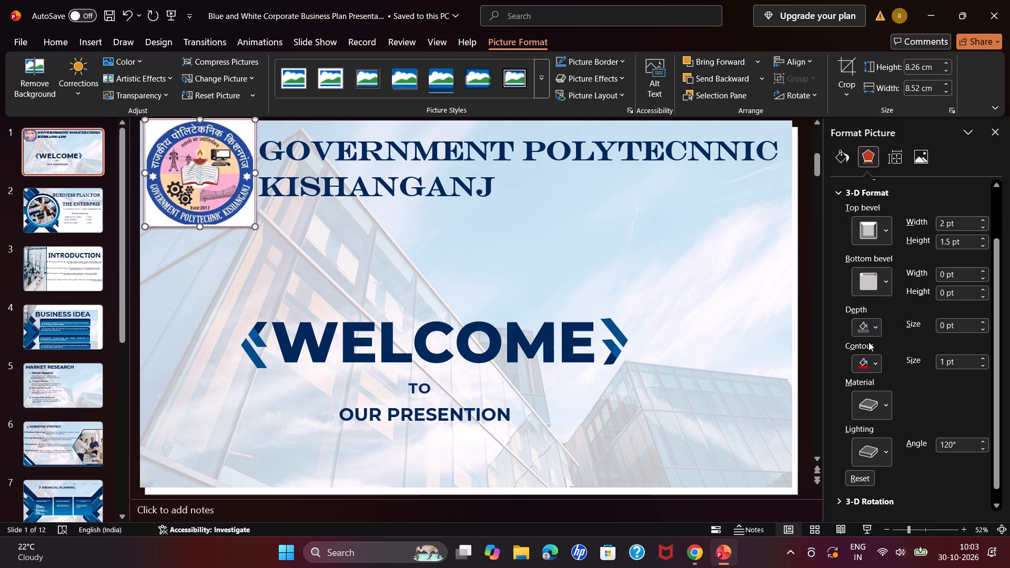
{"action": "left_click", "coordinate": [873, 360]}
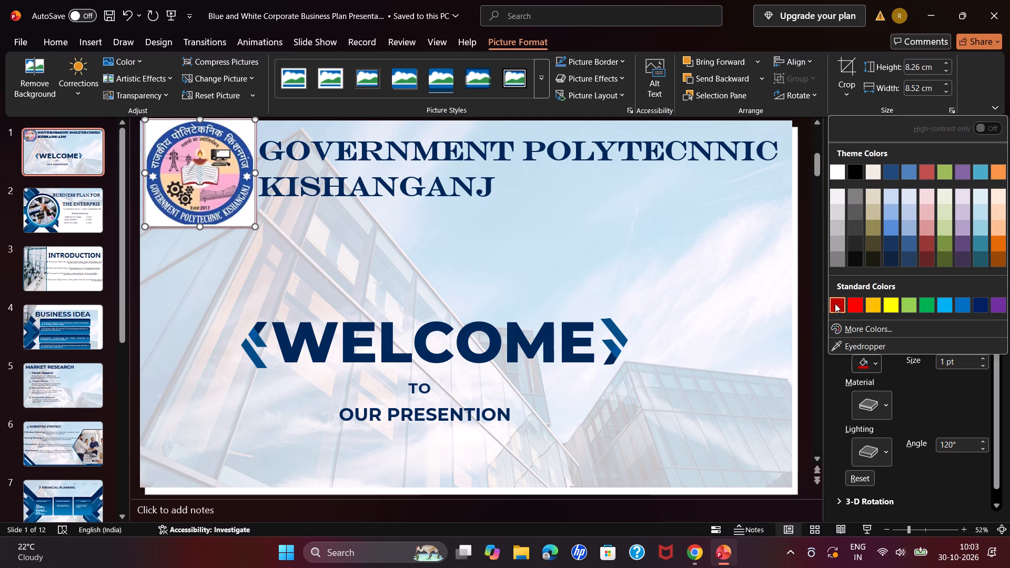
{"action": "left_click", "coordinate": [835, 303]}
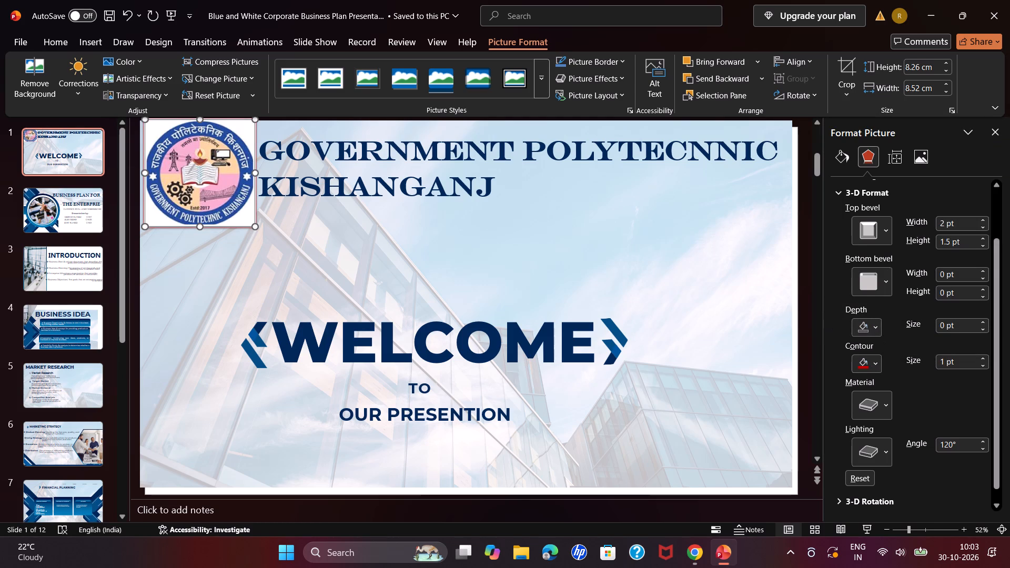
{"action": "left_click", "coordinate": [772, 322]}
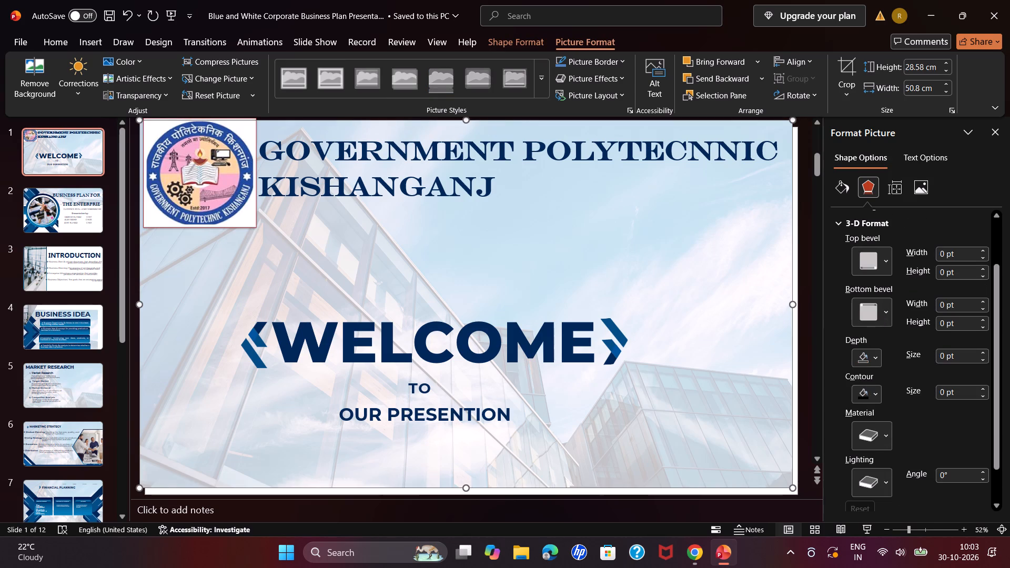
{"action": "left_click", "coordinate": [742, 269]}
Close the presentation.
{"action": "left_click", "coordinate": [995, 18]}
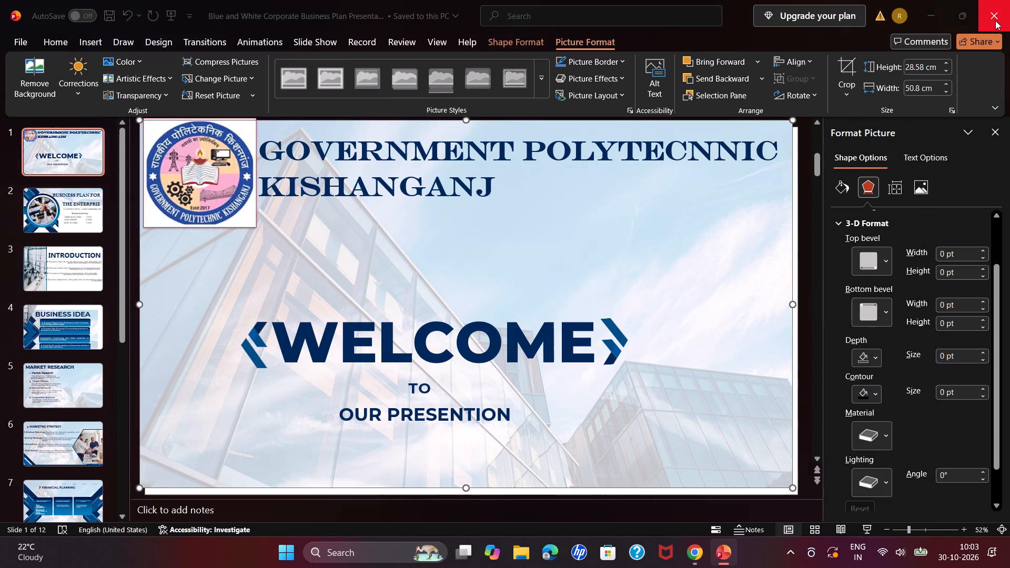